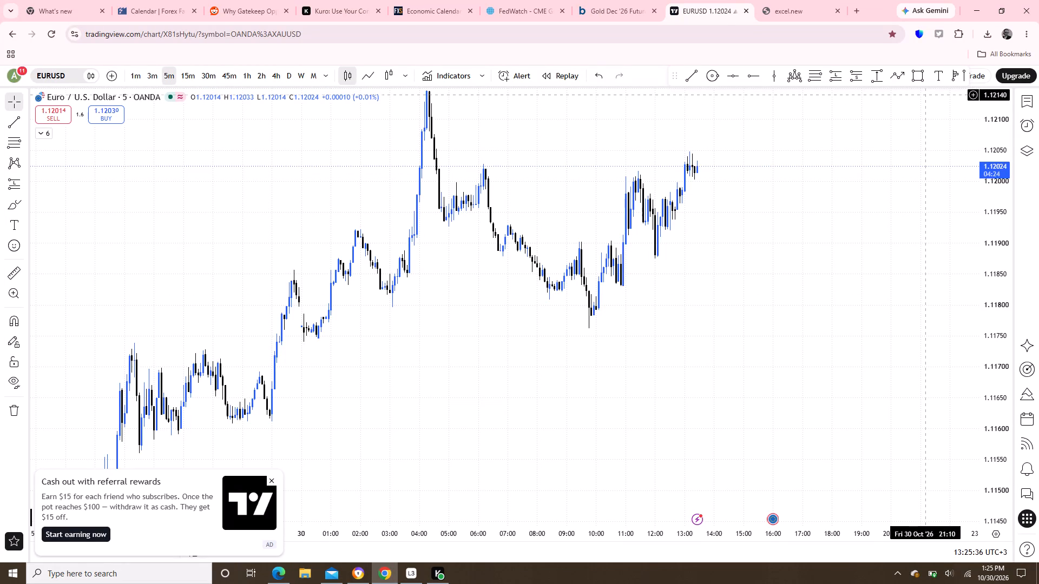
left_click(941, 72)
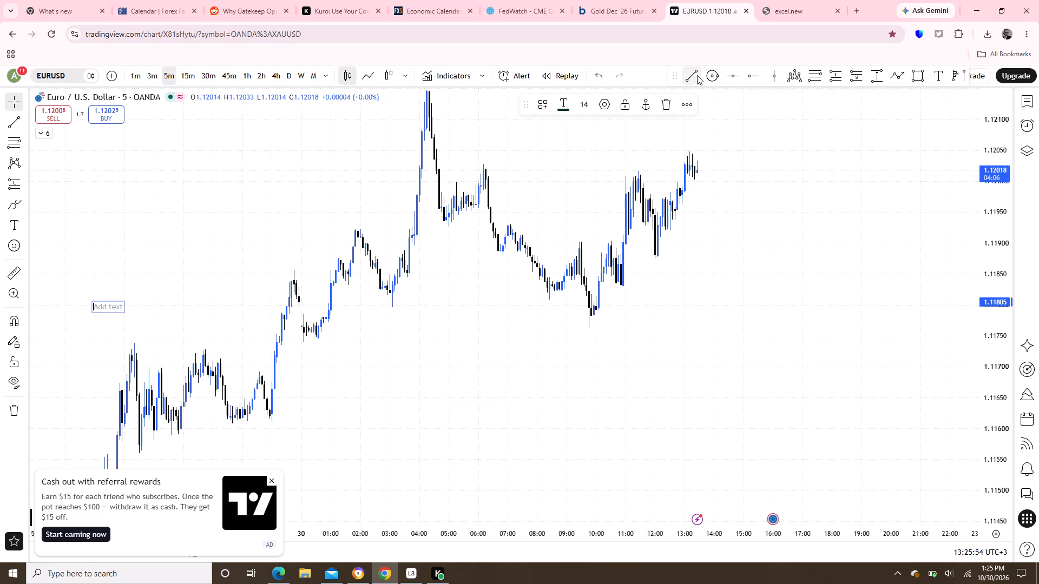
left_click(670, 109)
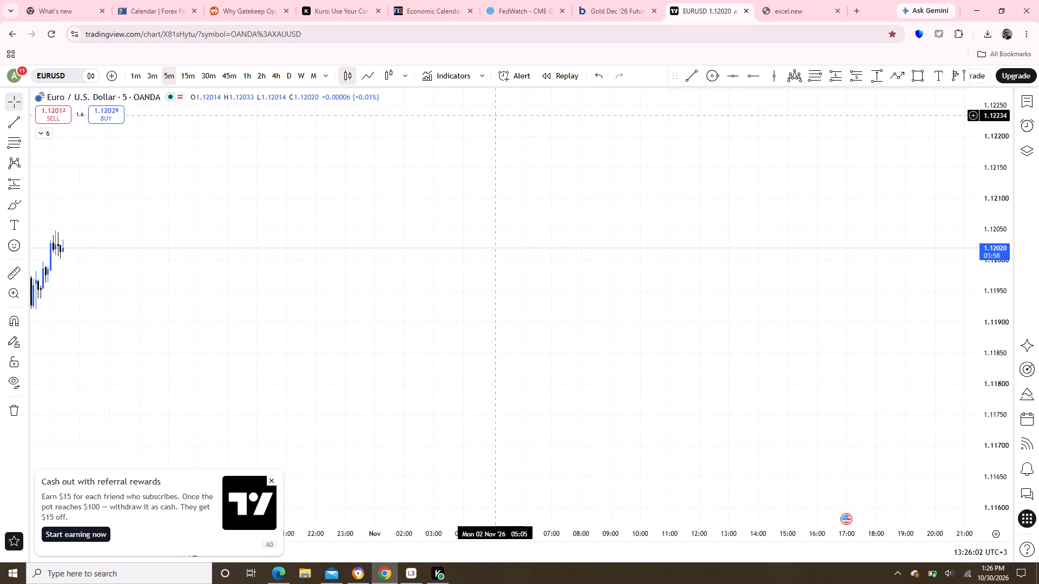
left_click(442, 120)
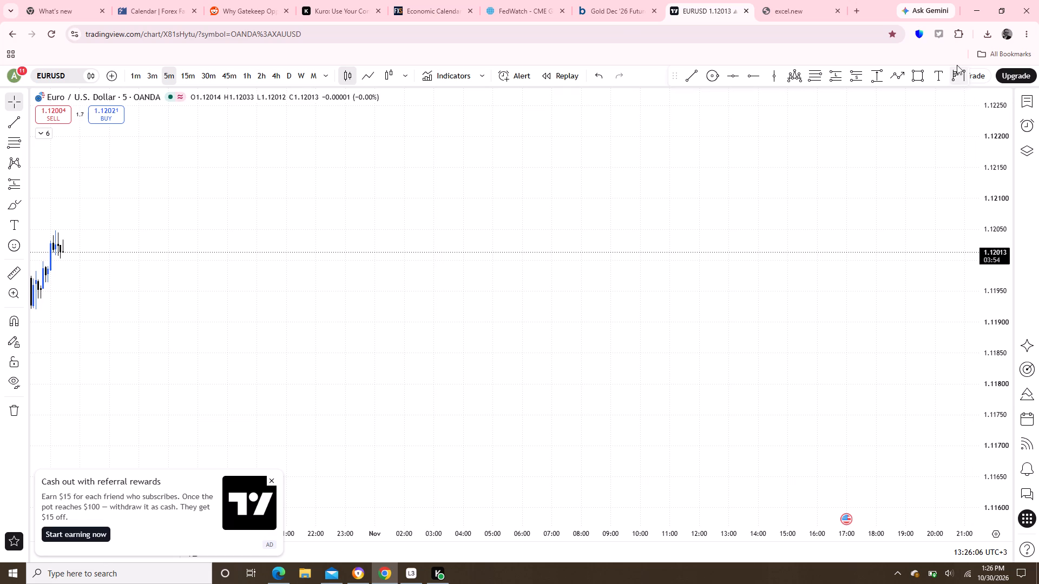
Place a text note reading "The one hour trading strategy" in the empty upper area of the EURUSD chart, around 1.12217.
left_click(938, 73)
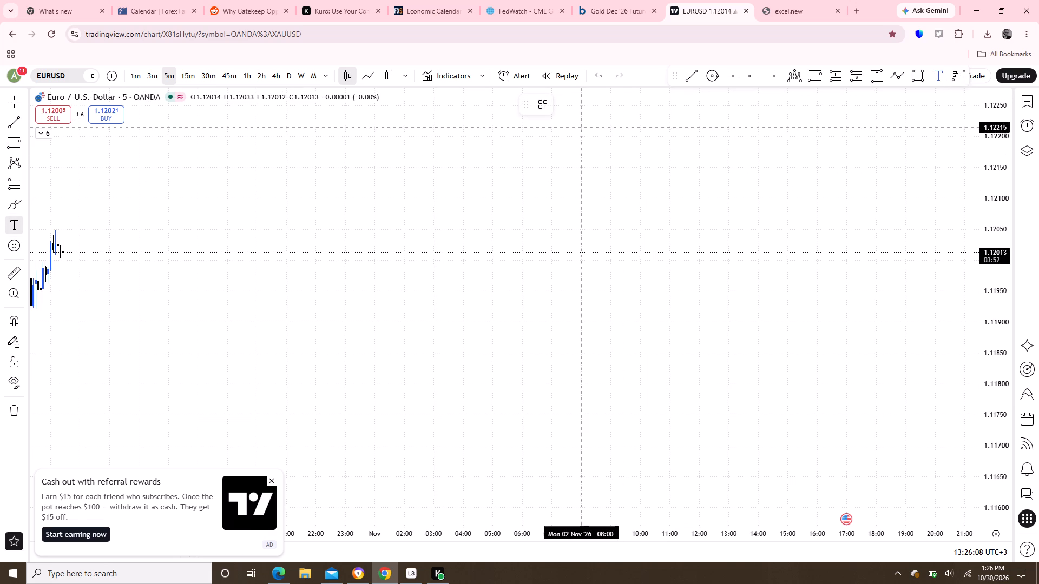
left_click(579, 126)
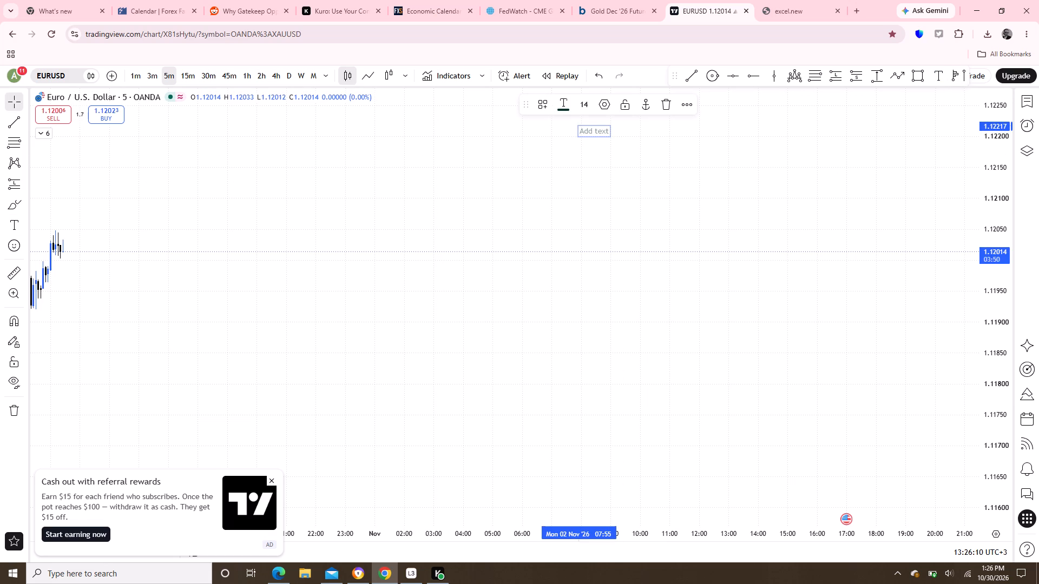
key("t")
type("he one hout")
key("BackSpace")
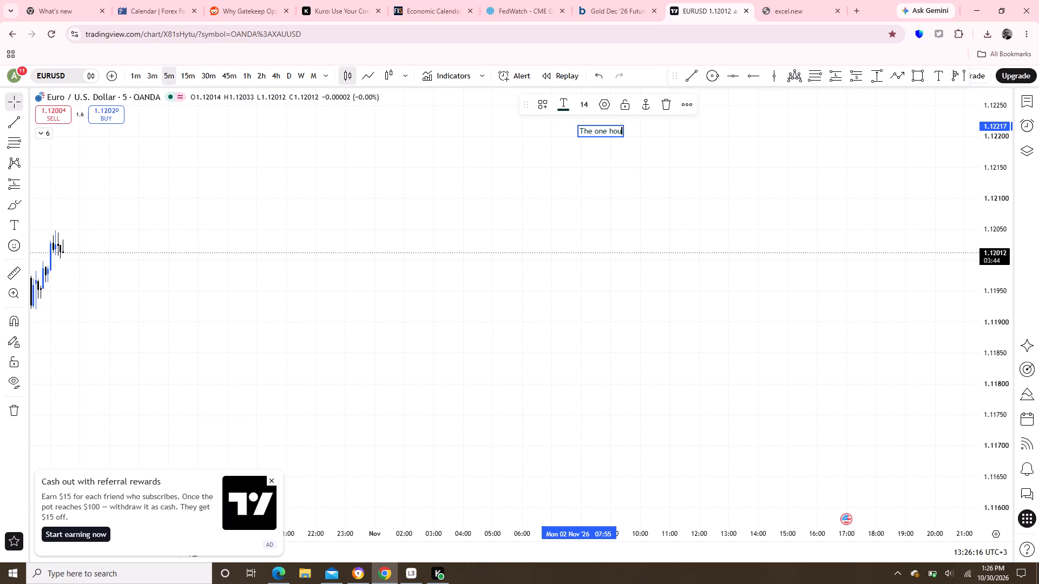
type("r")
key("space")
type("trading")
key("space")
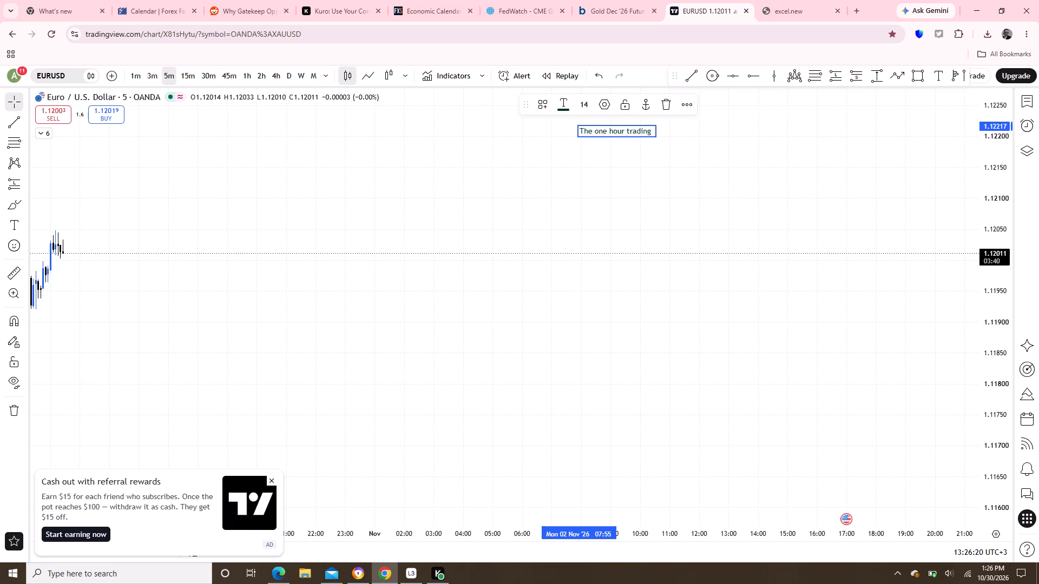
key("s")
type("trateg")
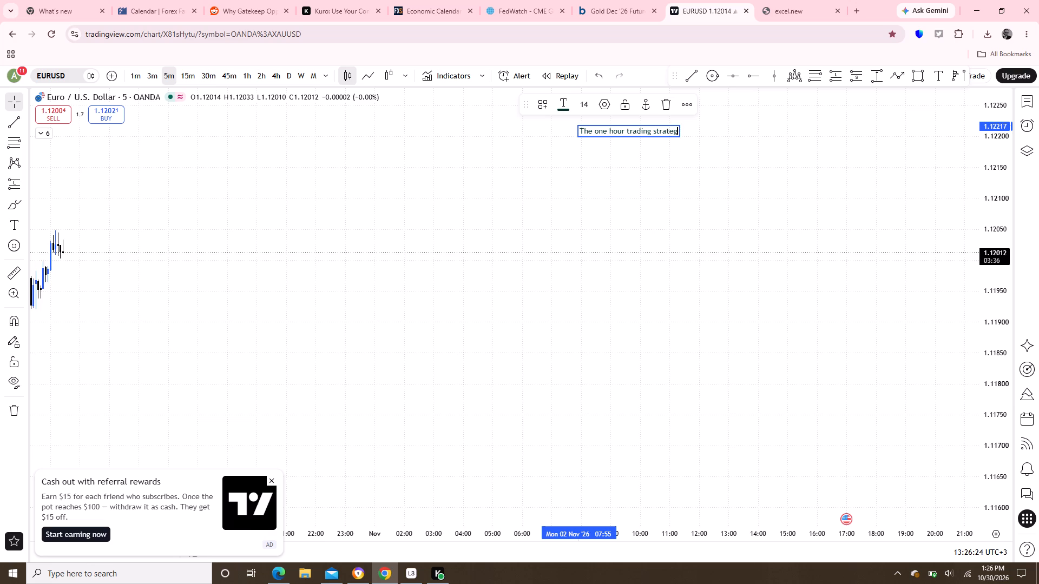
key("y")
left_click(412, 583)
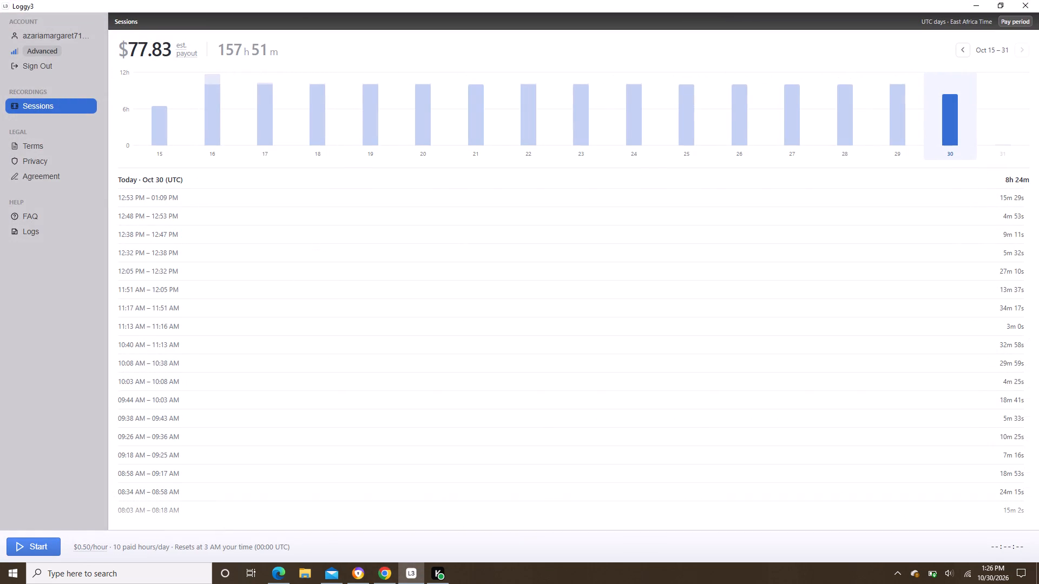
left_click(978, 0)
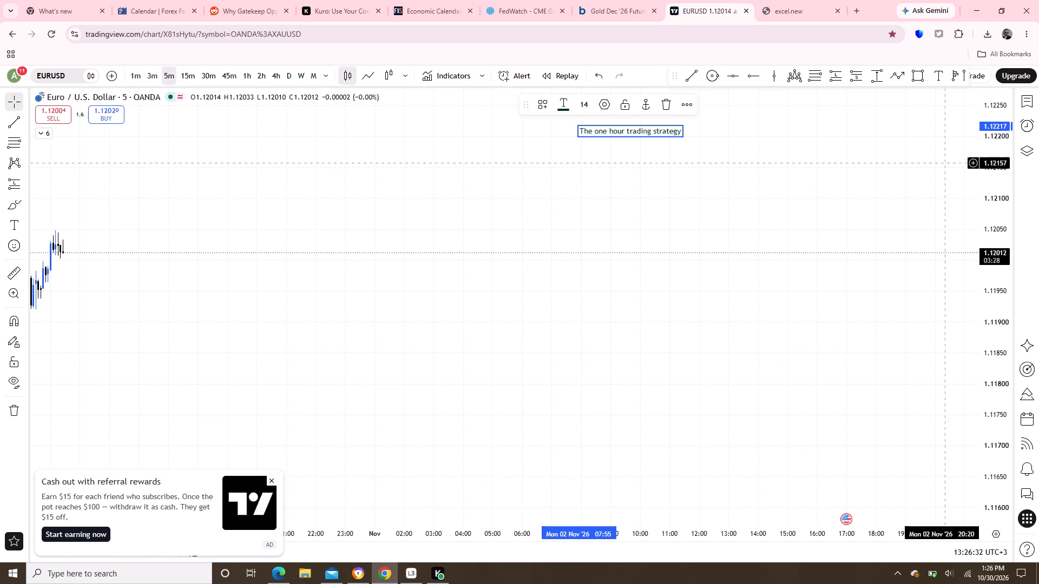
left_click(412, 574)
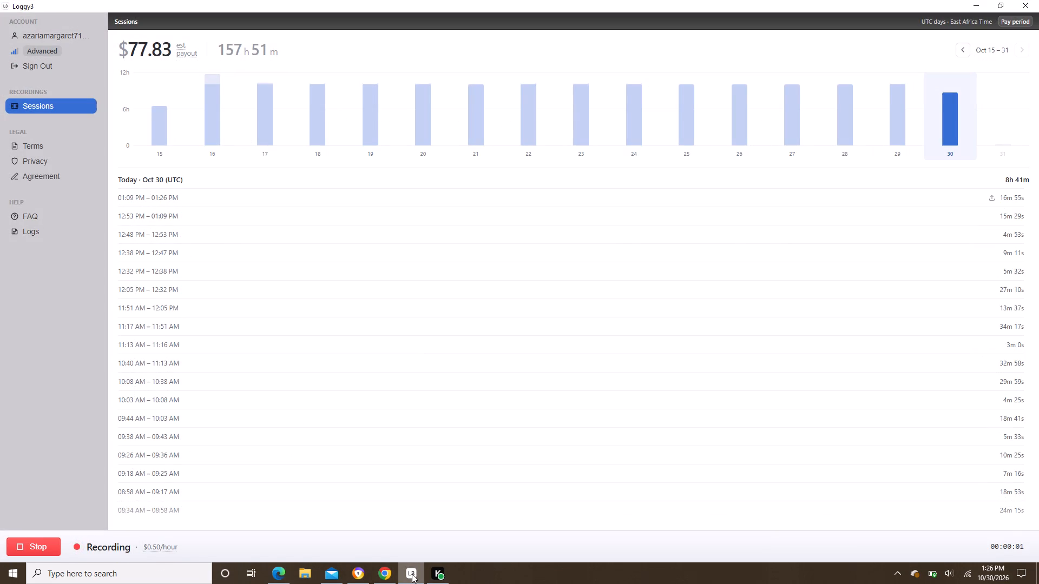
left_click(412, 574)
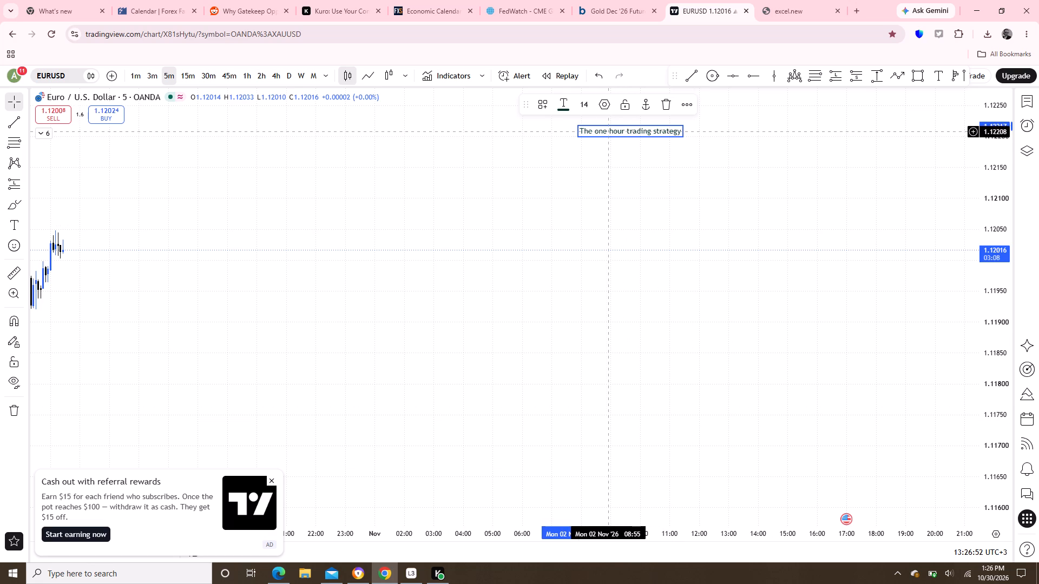
Insert "session open" after "hour" so the note reads "The one hour session open trading strategy".
left_click(624, 131)
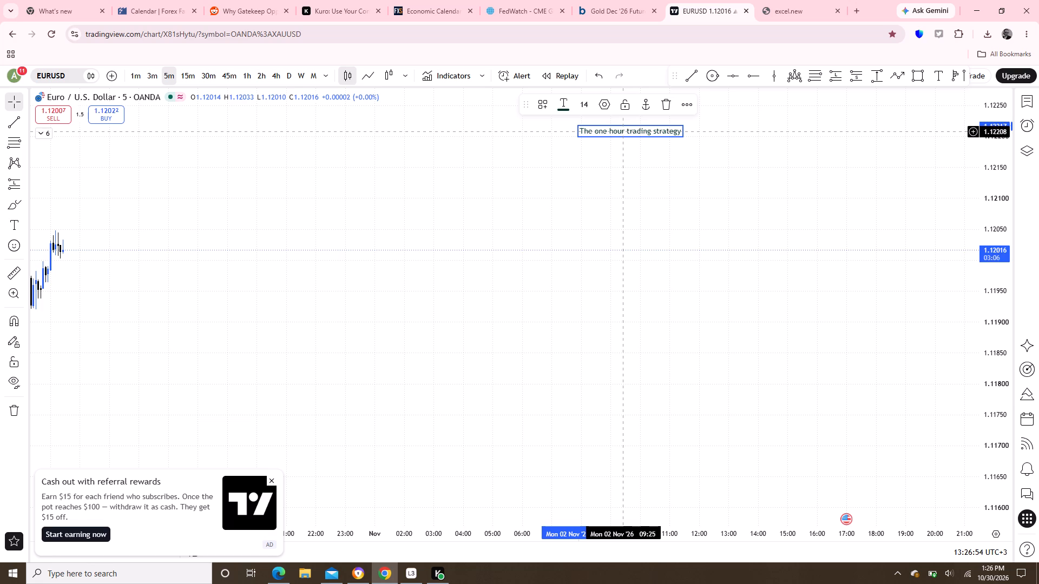
left_click(624, 131)
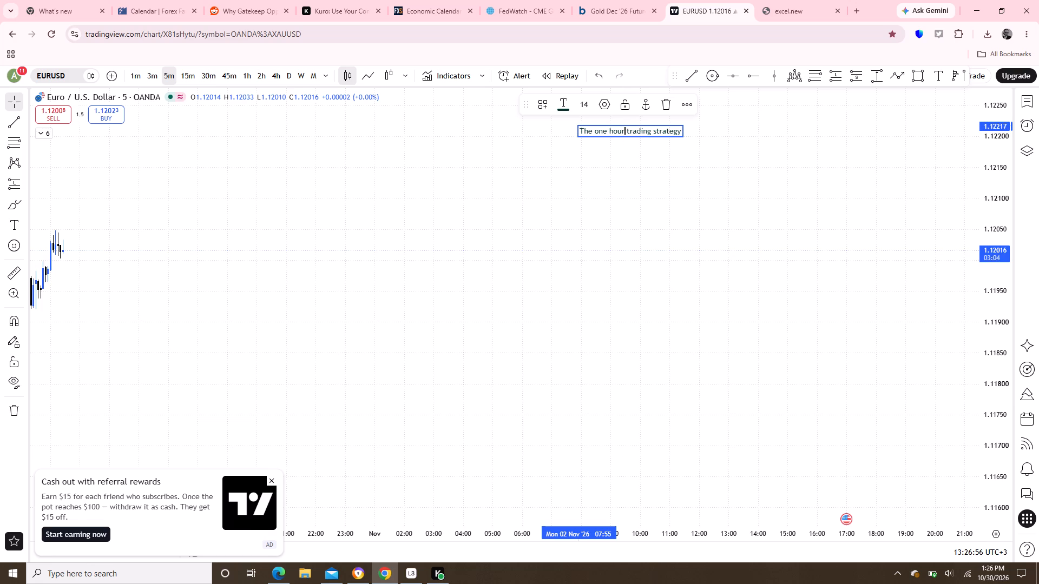
key("space")
type("session")
key("space")
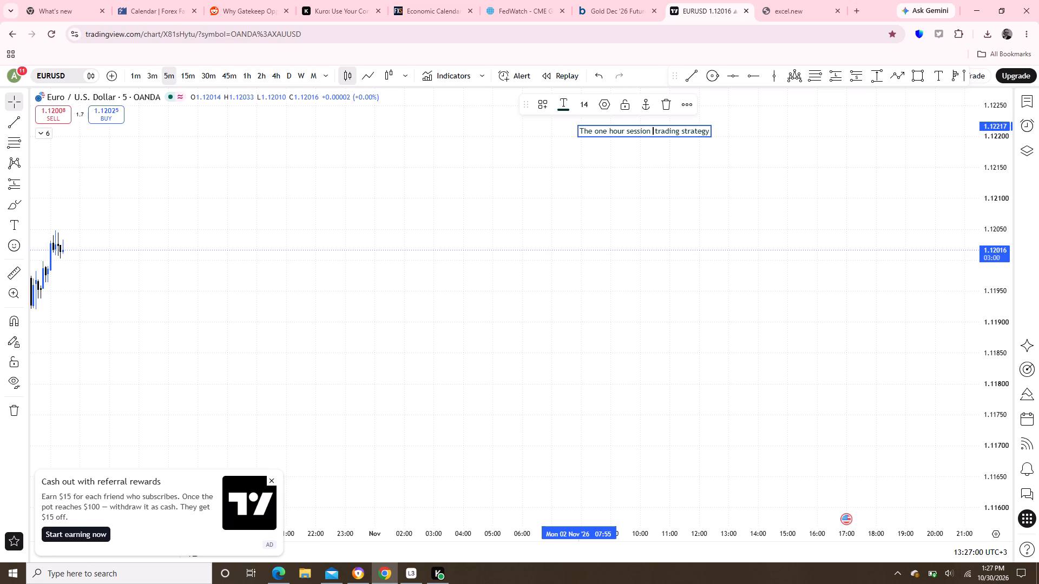
type("ope")
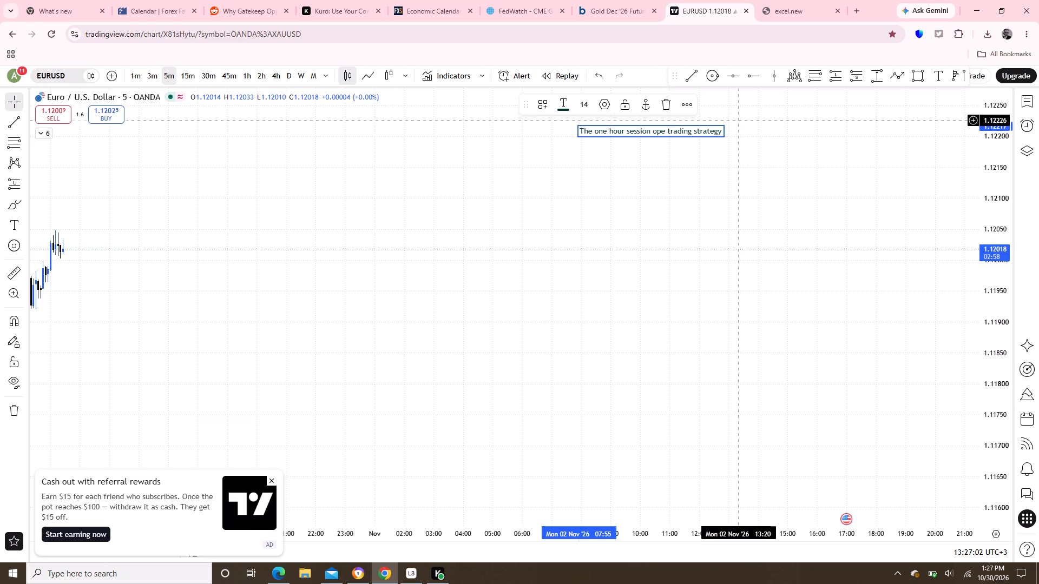
key("n")
left_click(745, 136)
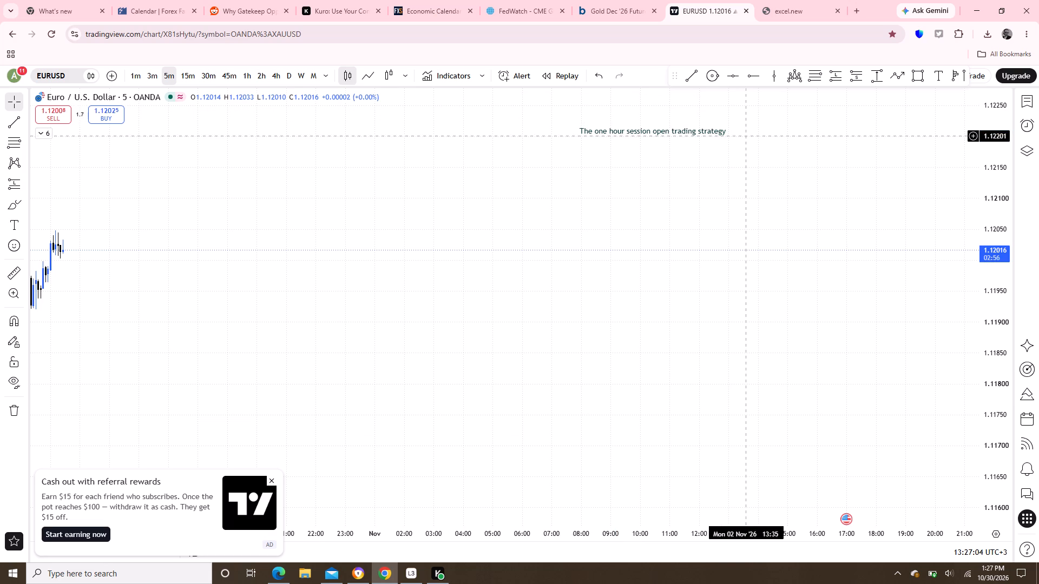
left_click(400, 157)
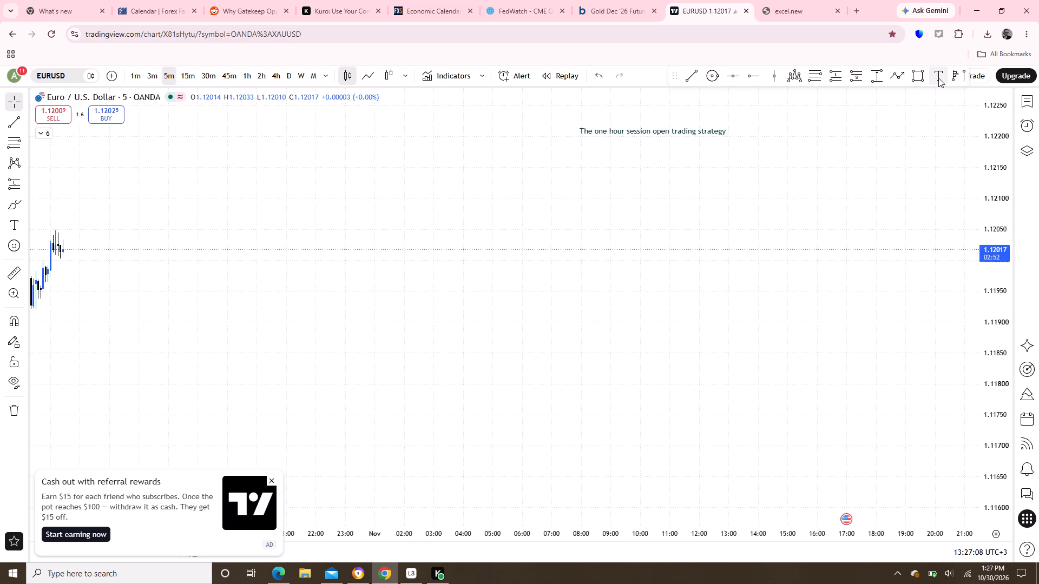
Add a second line to the strategy note reading "Mark the first one hour candle at session open".
left_click(719, 128)
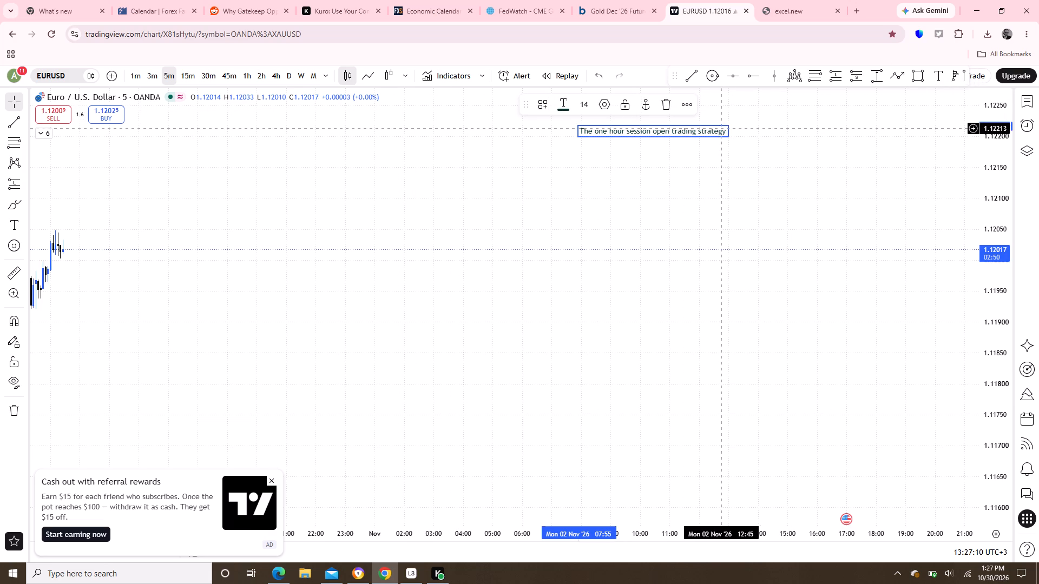
left_click(728, 129)
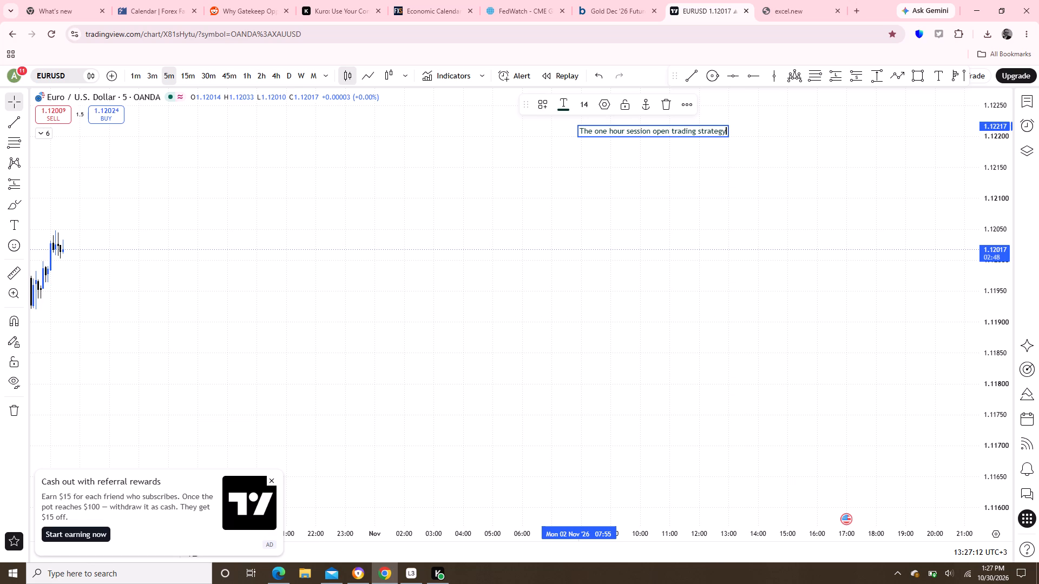
key("Return")
type("the")
key("space")
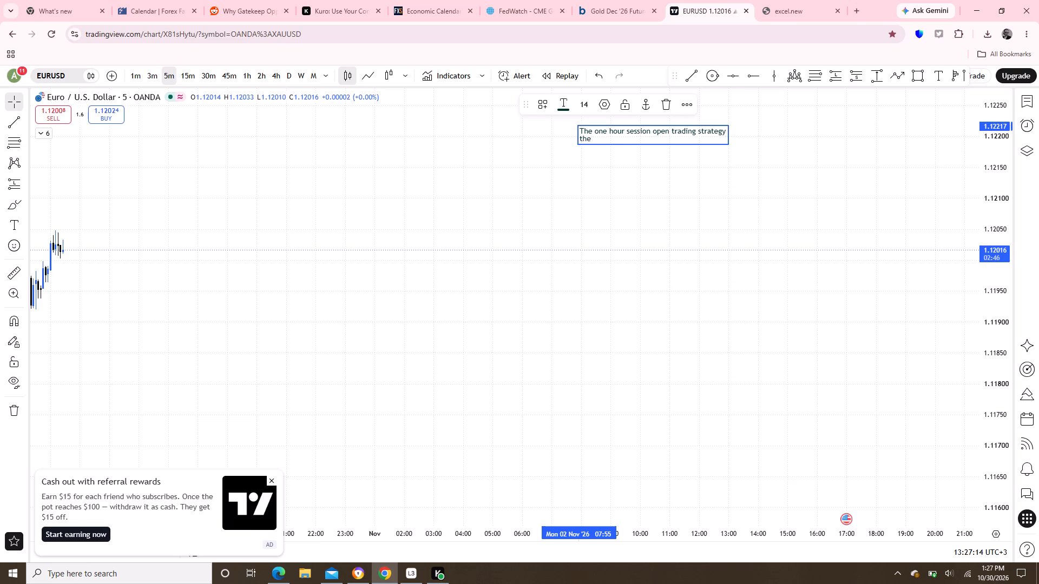
key("BackSpace")
key("BackSpace")
key("BackSpace")
key("BackSpace")
type("fir")
type("st one")
key("space")
type("hour candle at")
key("space")
type("session")
key("space")
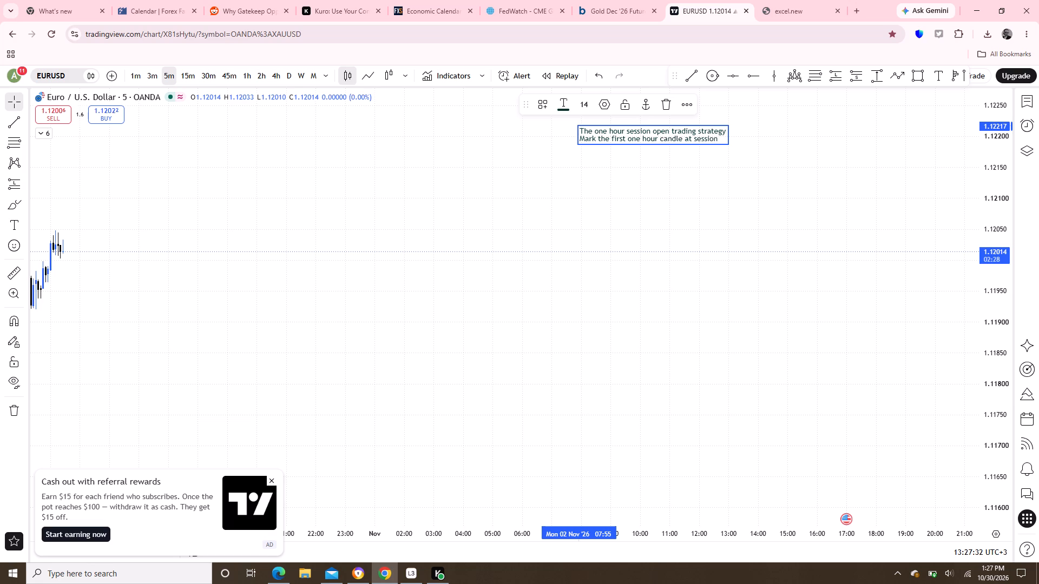
key("BackSpace")
key("BackSpace")
key("BackSpace")
key("BackSpace")
key("BackSpace")
key("BackSpace")
key("BackSpace")
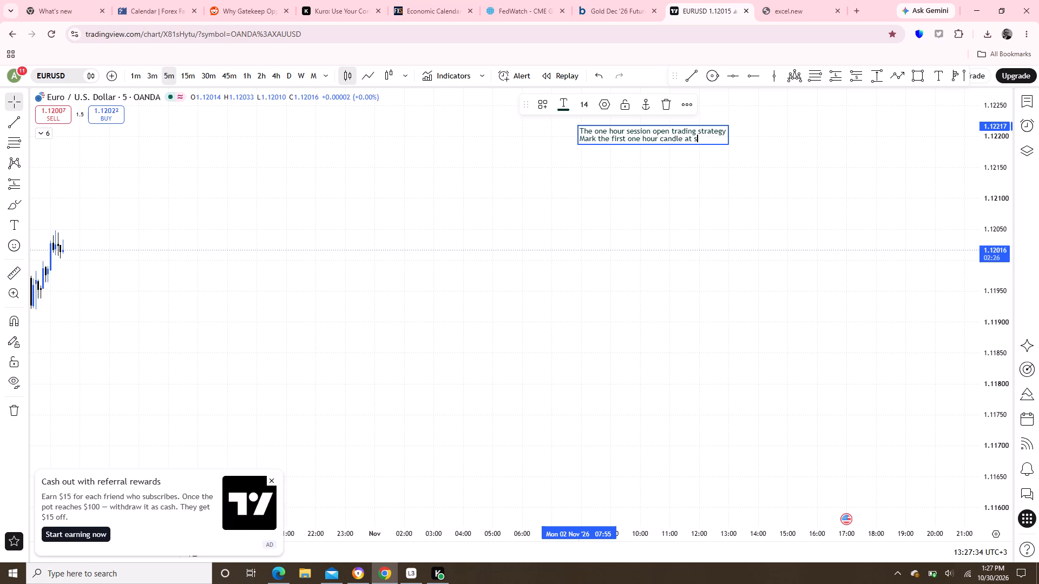
type("ession open")
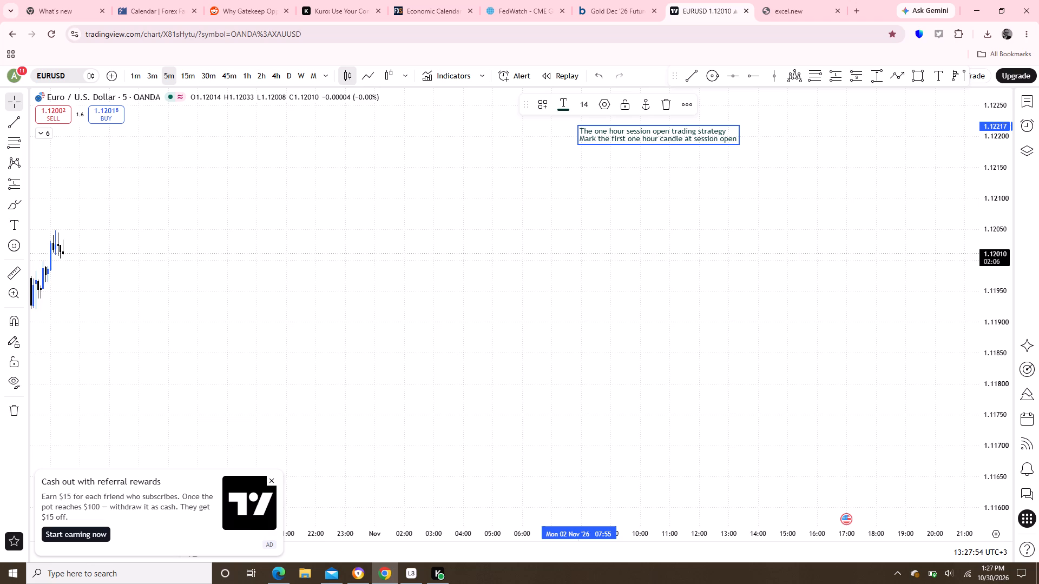
Continue the note's second line with "(mark the high and the low so you can".
key("shift+parenleft")
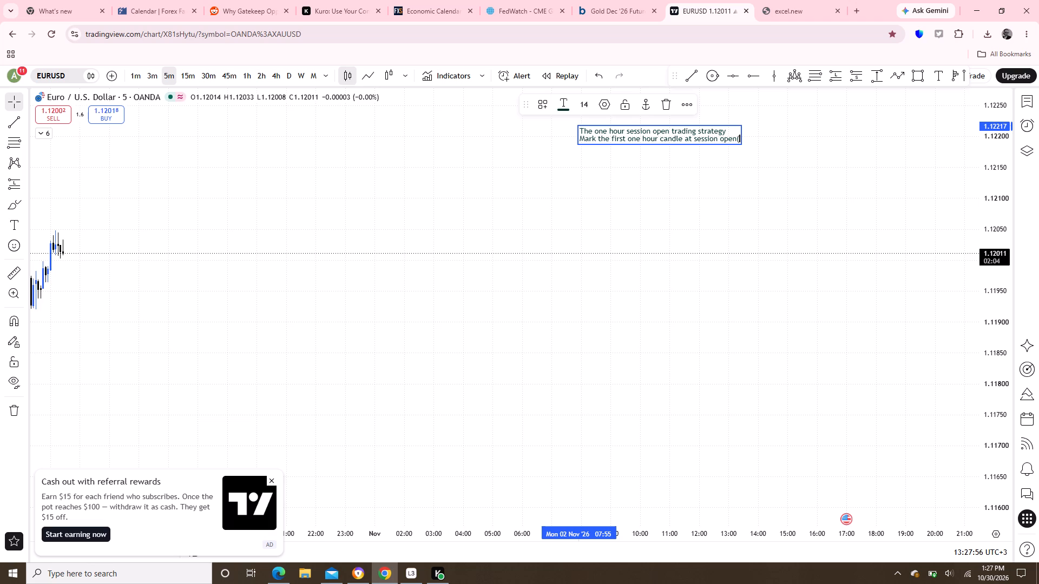
type("ma")
key("t")
key("BackSpace")
type("rk the high and te")
key("BackSpace")
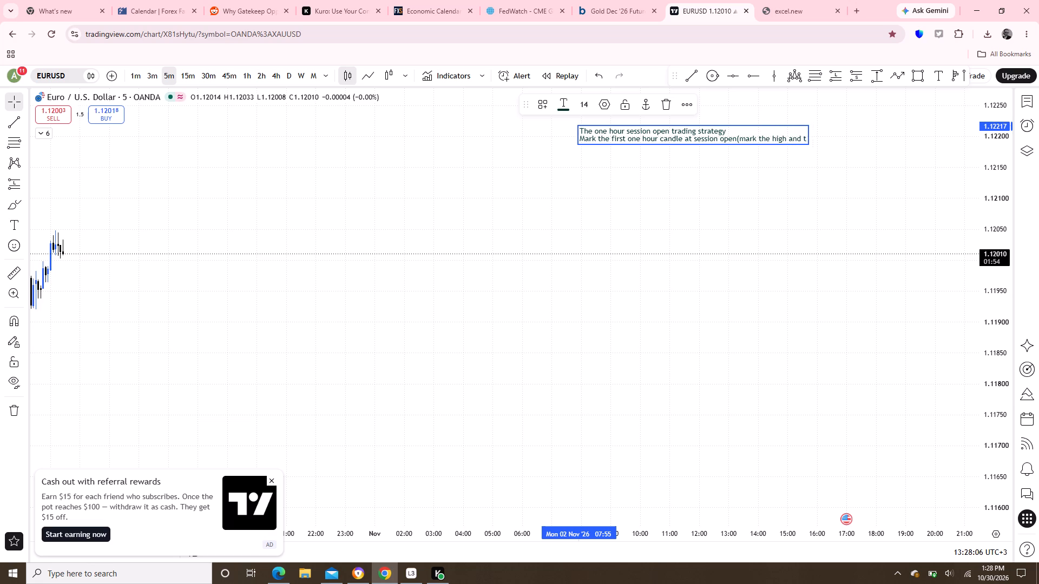
key("BackSpace")
type("the")
key("space")
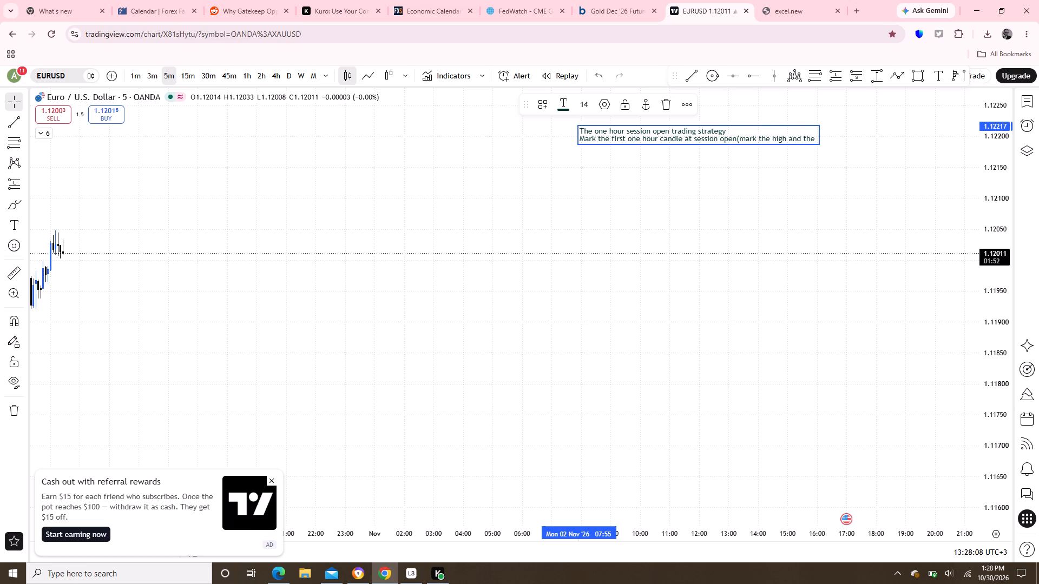
type("low")
key("space")
type("so you can")
key("space")
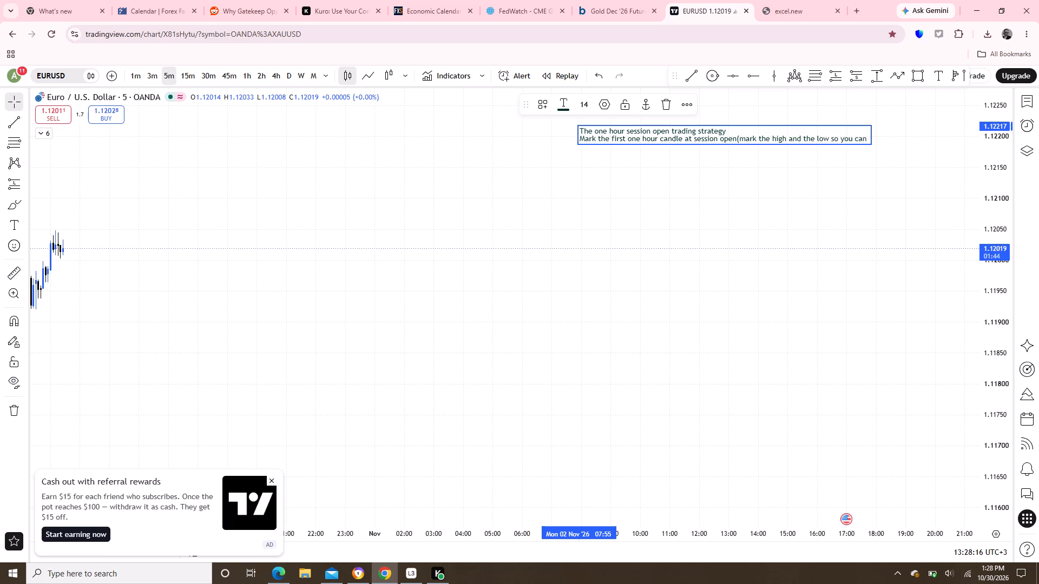
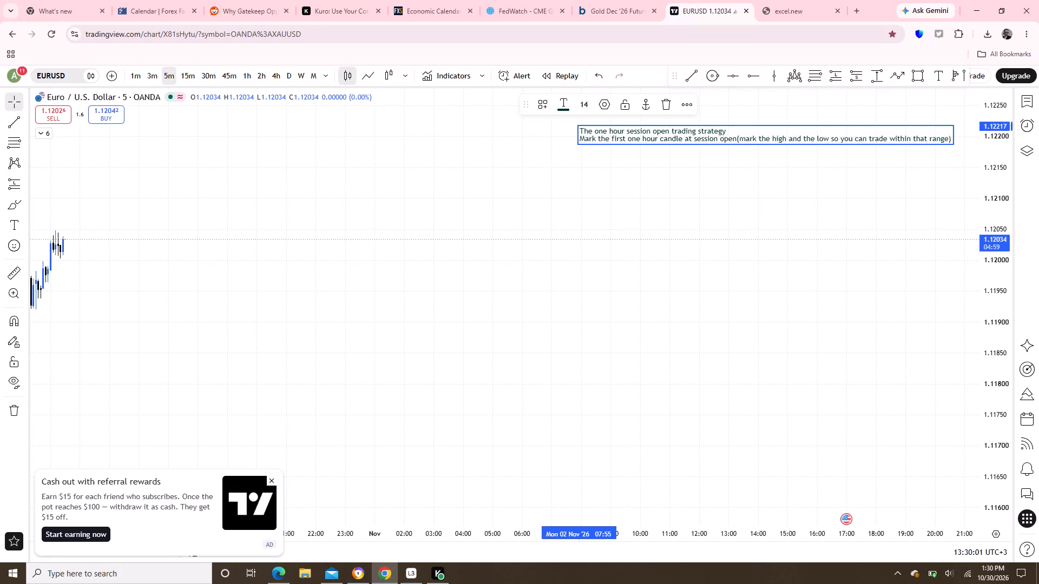
Start a third line in the strategy note reading "After Marking the first one hour candle".
key("Return")
key("t")
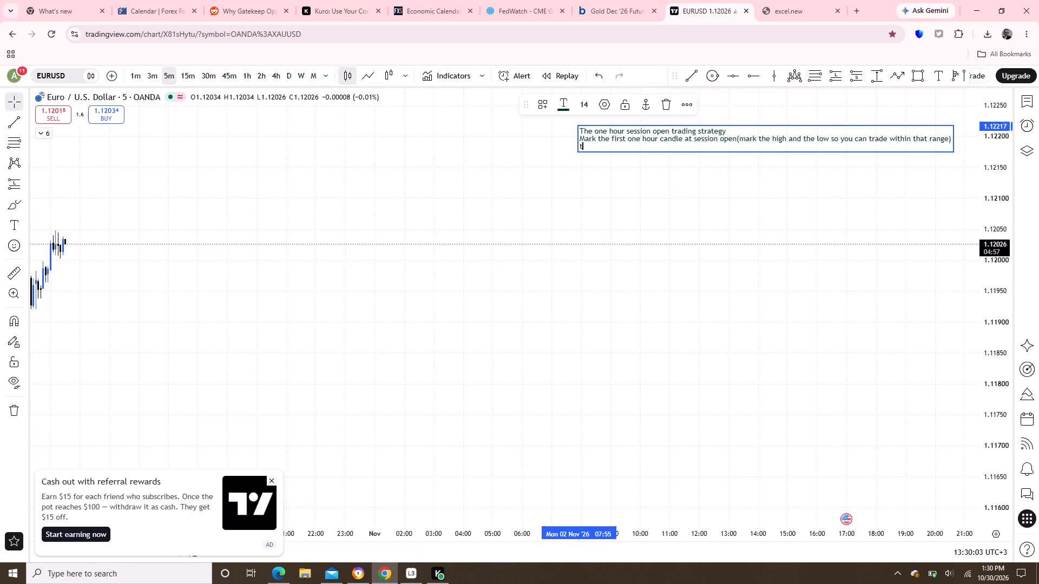
key("BackSpace")
type("fte")
key("space")
key("BackSpace")
type("r")
key("space")
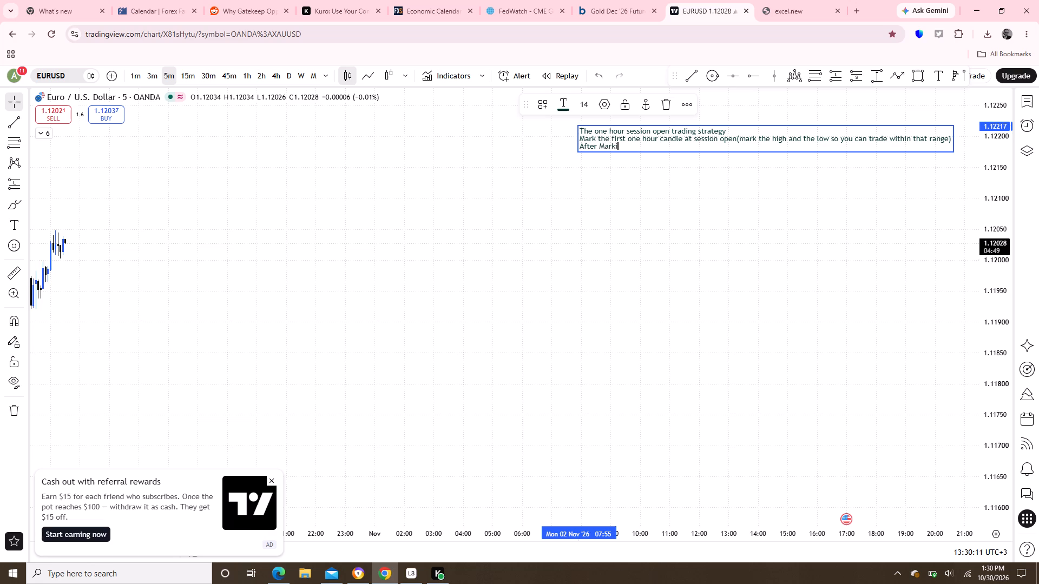
type("the")
key("space")
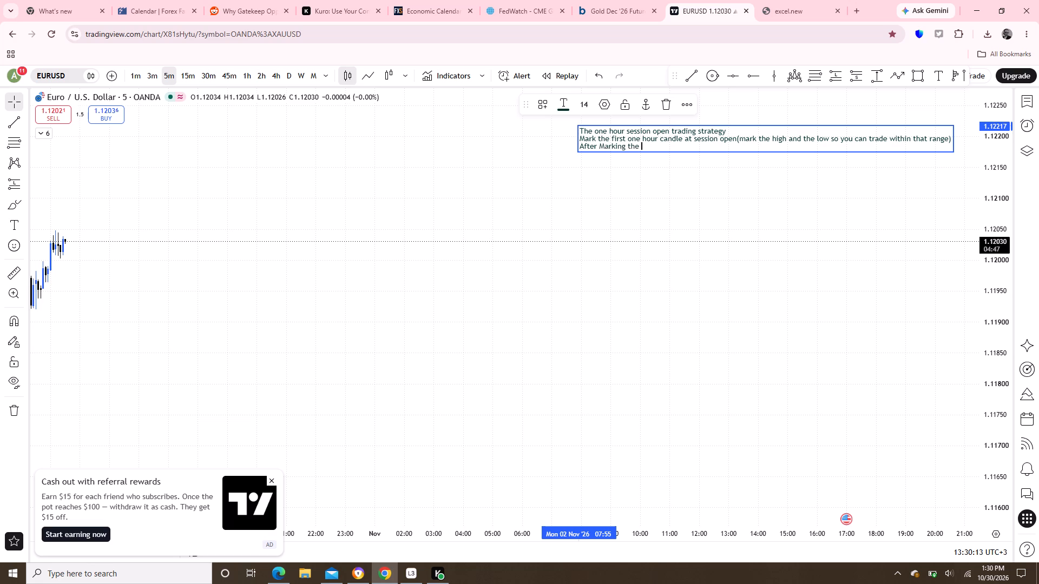
type("hou")
key("BackSpace")
key("BackSpace")
key("BackSpace")
type("first one")
key("space")
type("hour candle")
key("space")
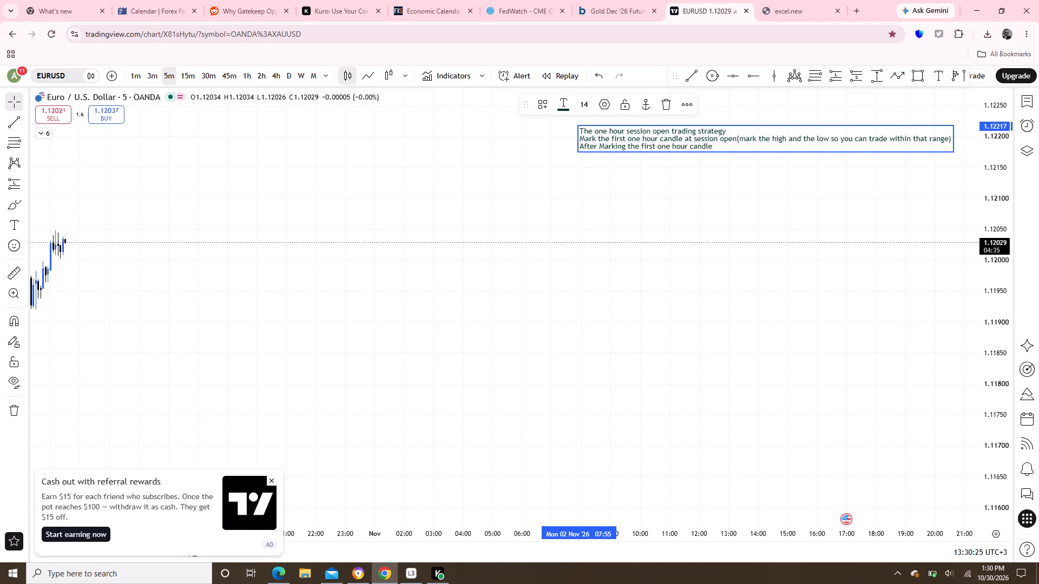
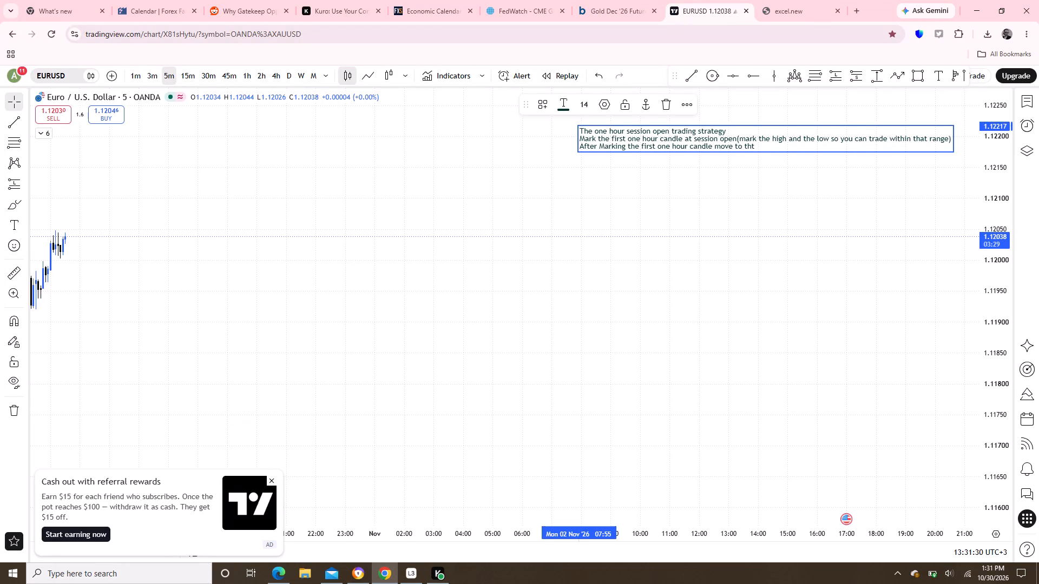
Replace the mistyped "tht" at the end of the note's third line with "5 minutes time frame".
key("BackSpace")
key("BackSpace")
key("BackSpace")
key("BackSpace")
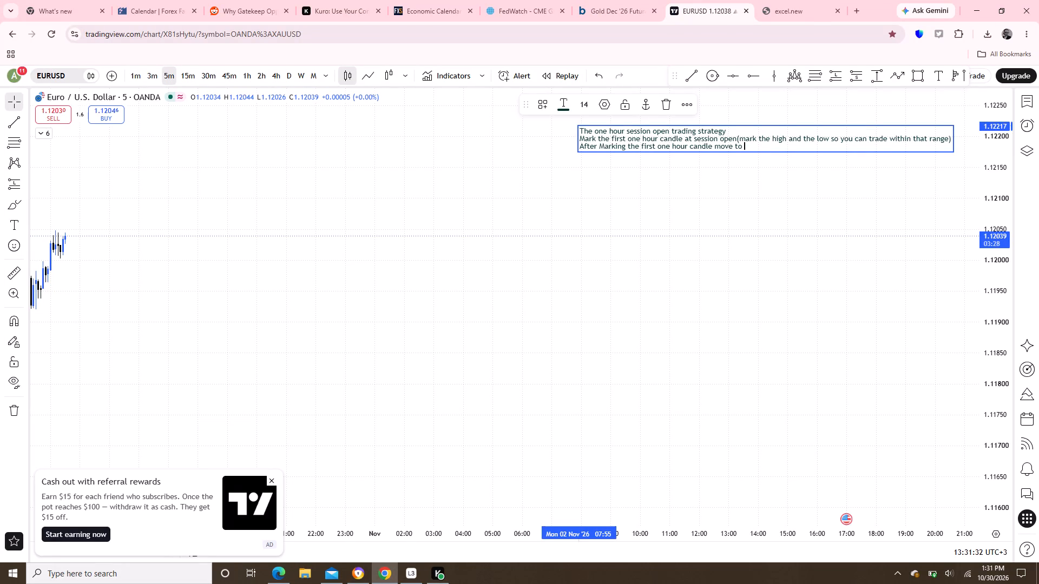
type("5 mo")
key("BackSpace")
type("inutes time frame")
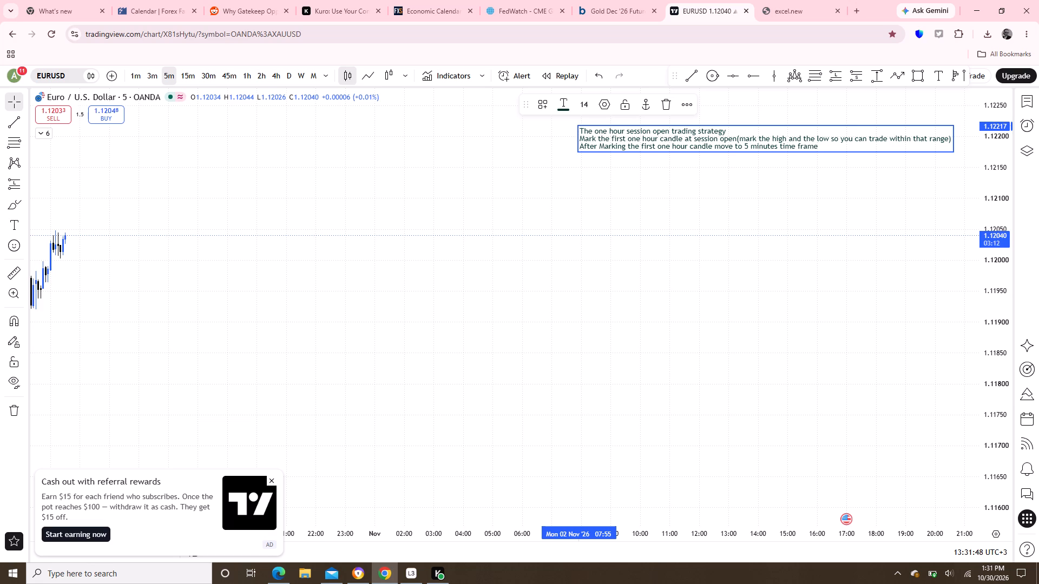
key("space")
Extend the note's third line with "and wait for either side of the hourly candle to".
type("and wait")
key("space")
type("for")
key("space")
type("either side of the hourly candle")
key("space")
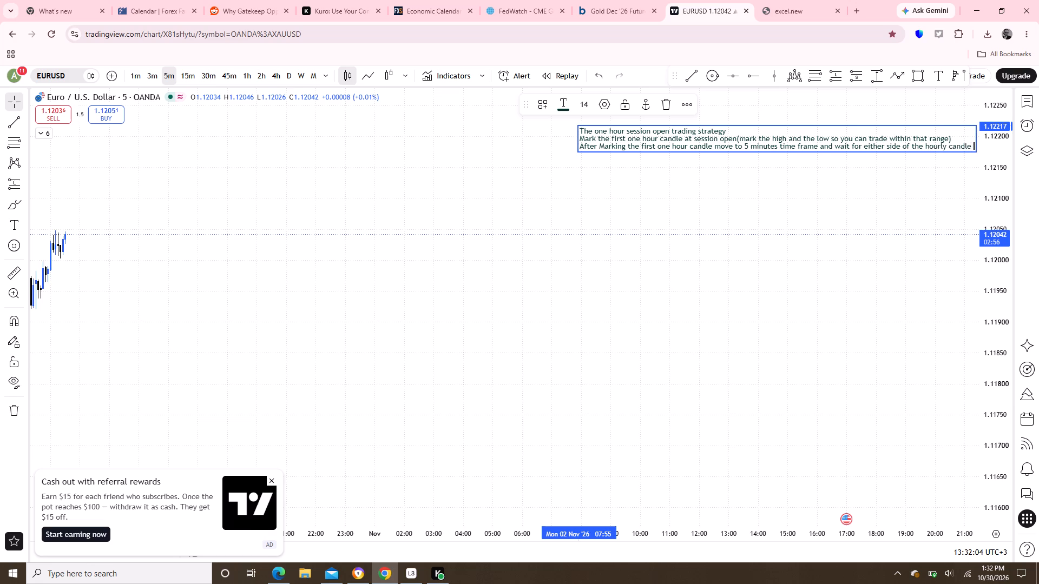
type("to")
key("space")
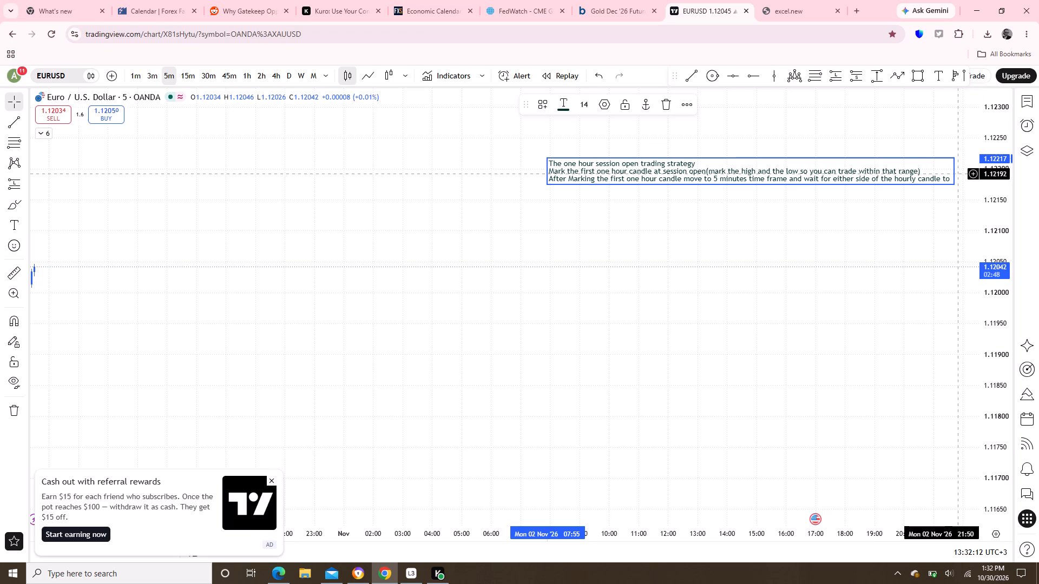
Continue the sentence on a fourth line of the note with "be swept", followed by a line break.
key("Return")
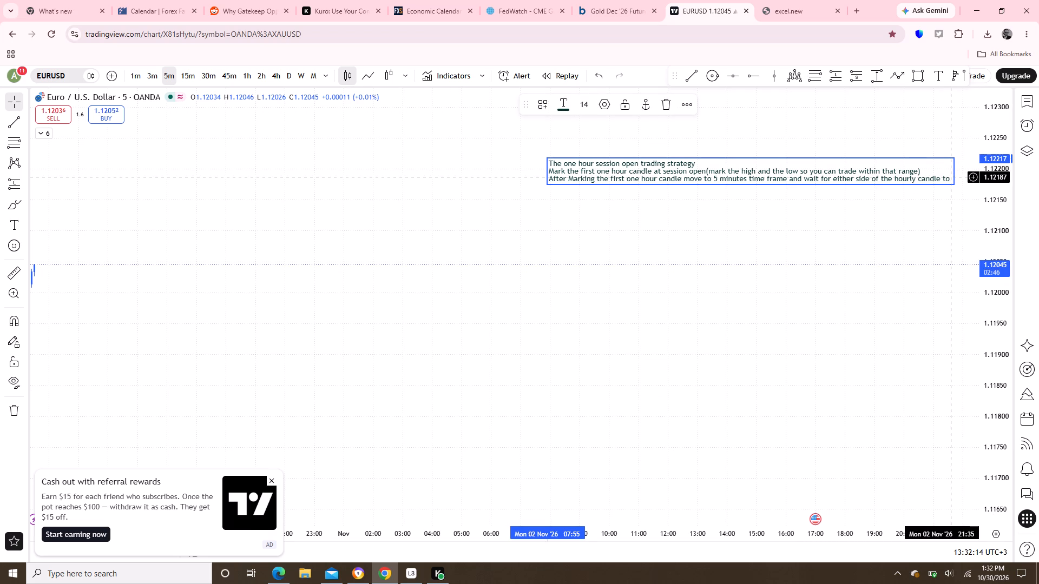
left_click(951, 177)
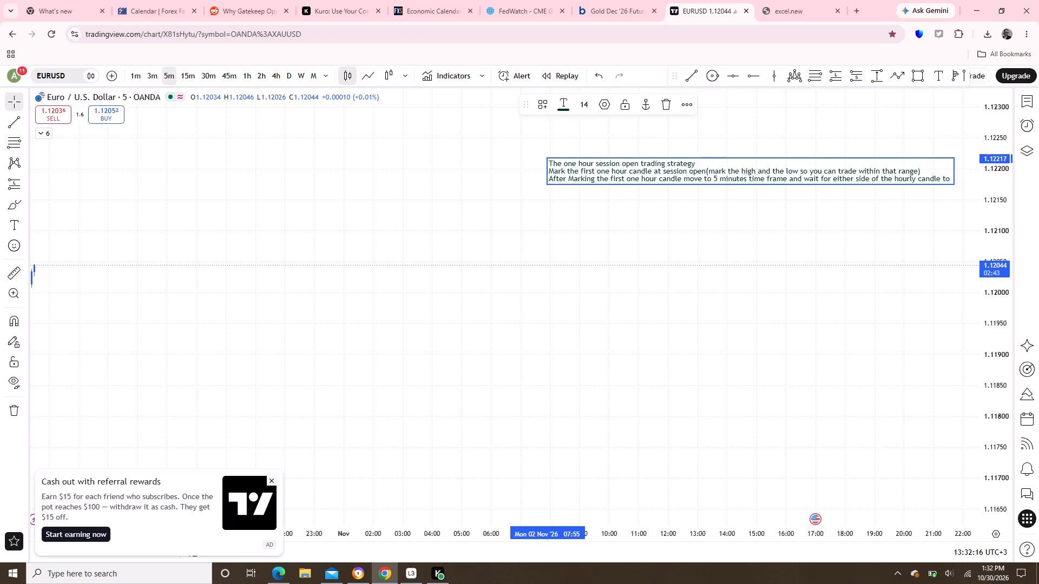
key("Return")
type("be swept")
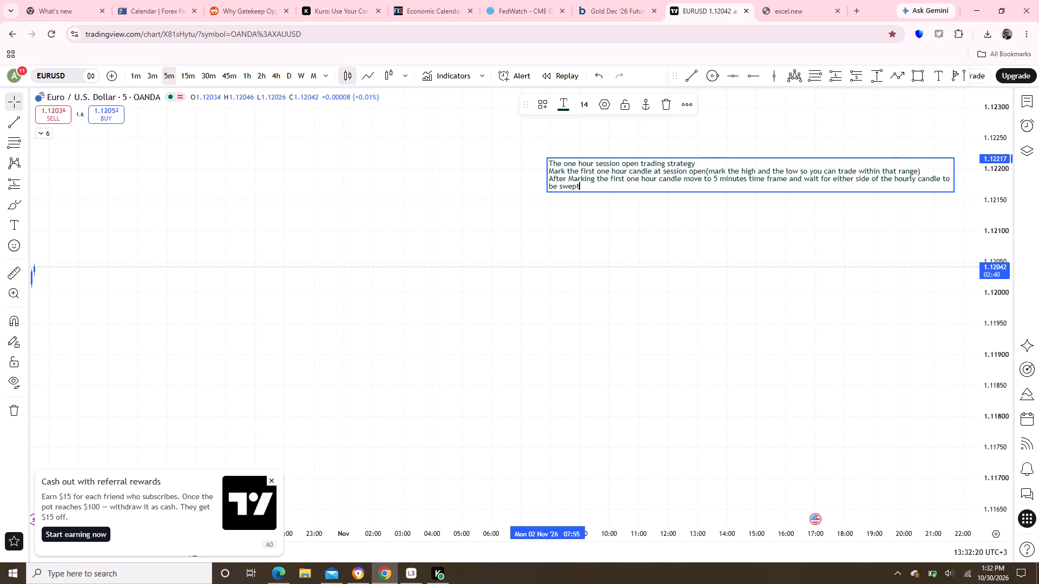
key("Return")
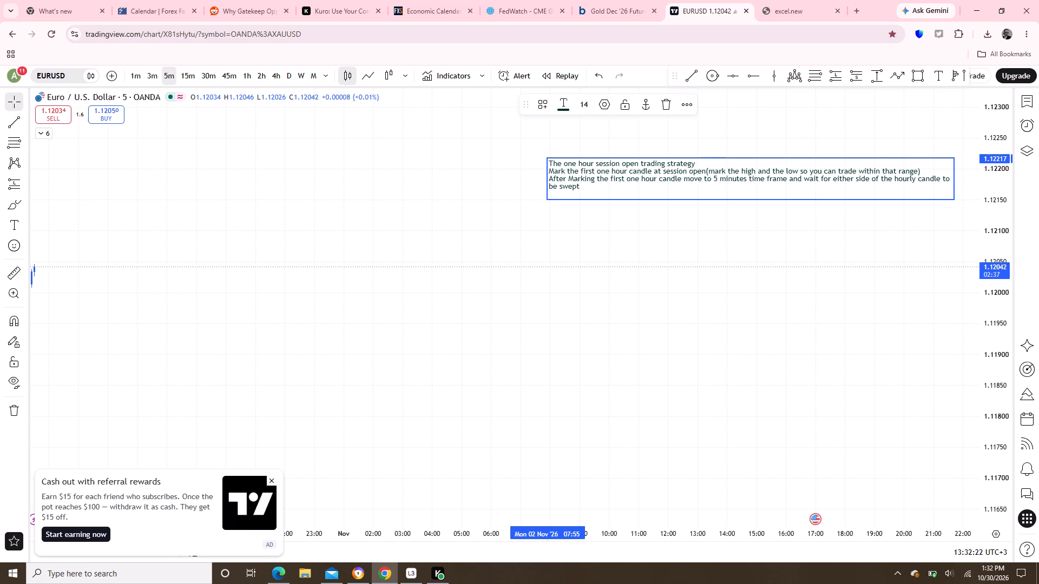
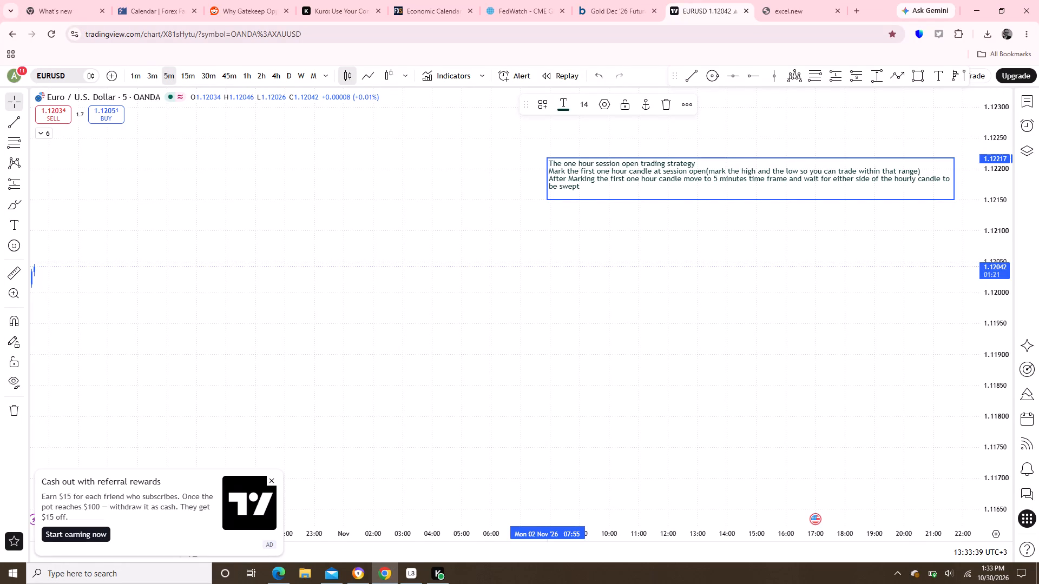
Add the line "the candle that sweeps the hourly candle should then close within the range" to the note, followed by a line break.
type("the candle that sweeps the")
key("space")
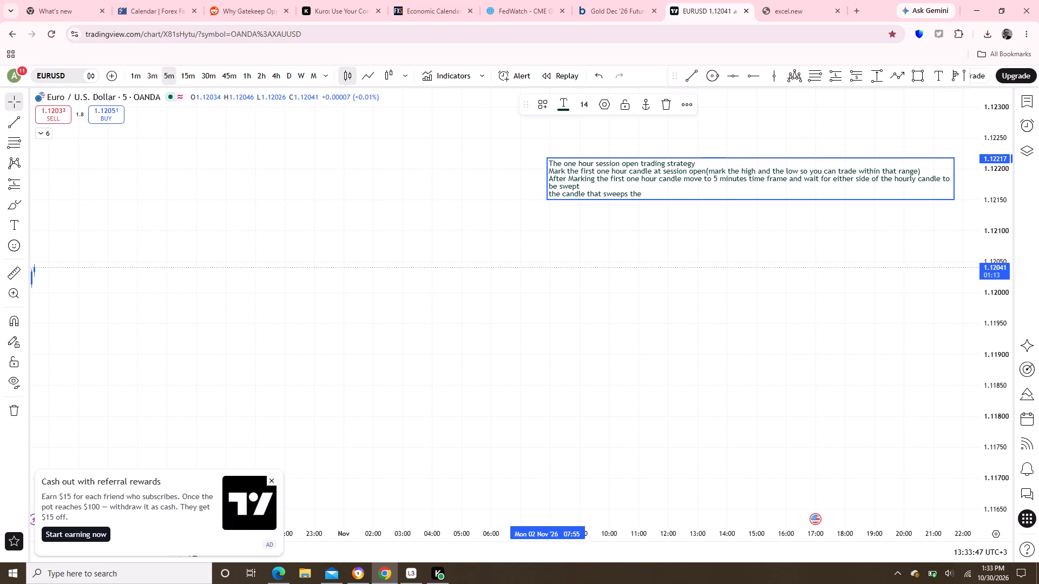
type("hour")
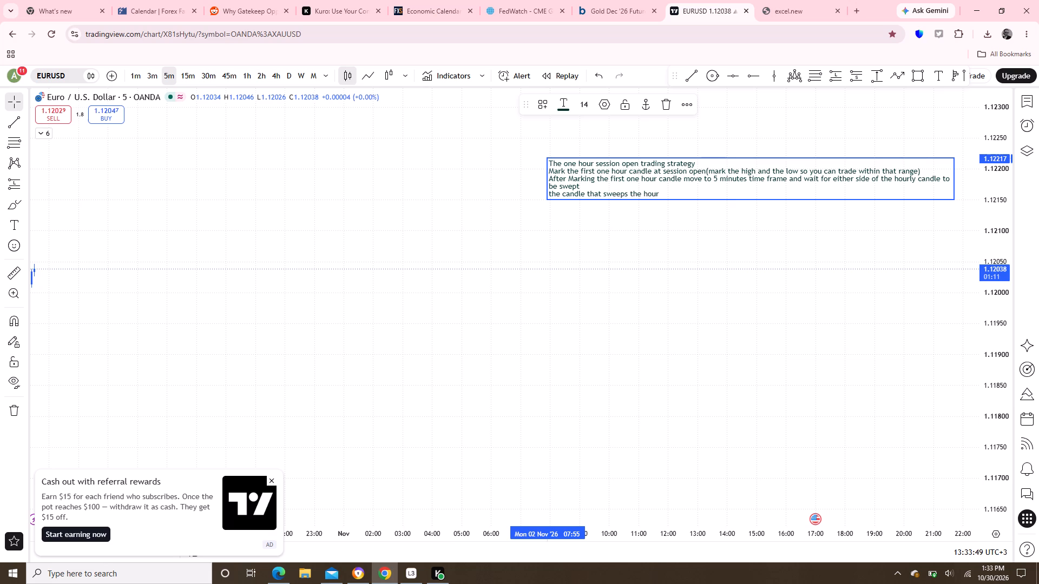
type("ly candle should them")
key("space")
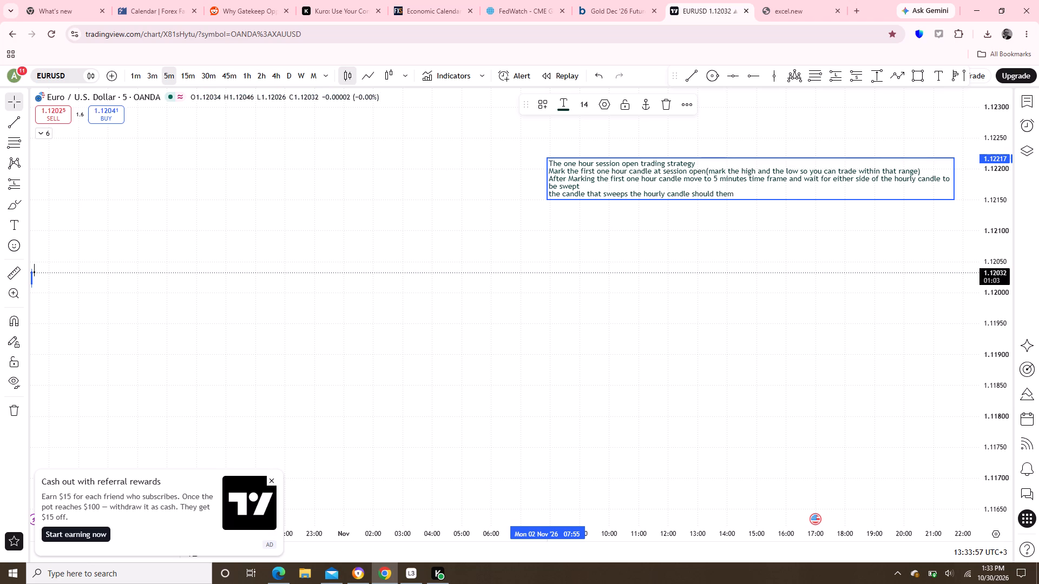
key("BackSpace")
key("BackSpace")
type("n close")
key("space")
type("withi")
type("n")
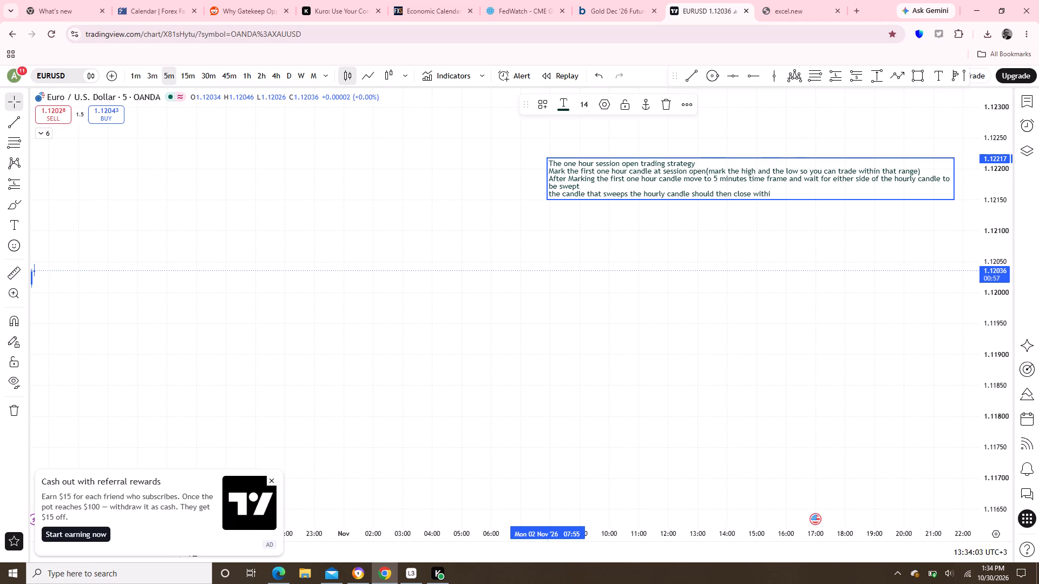
key("space")
type("the range")
key("Return")
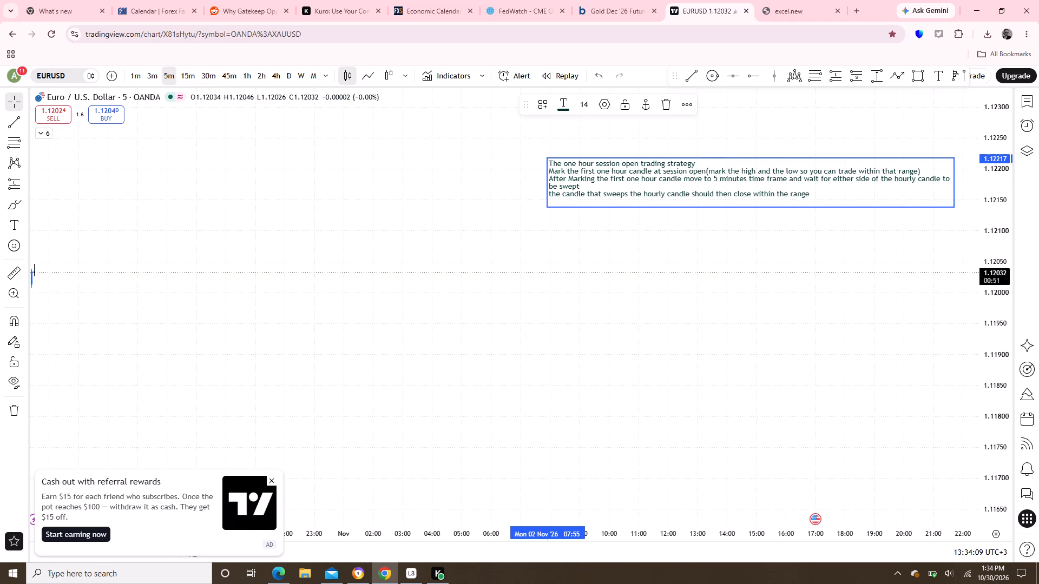
Add the line "also check for a fair value gap" to the note, followed by a line break.
type("also checj")
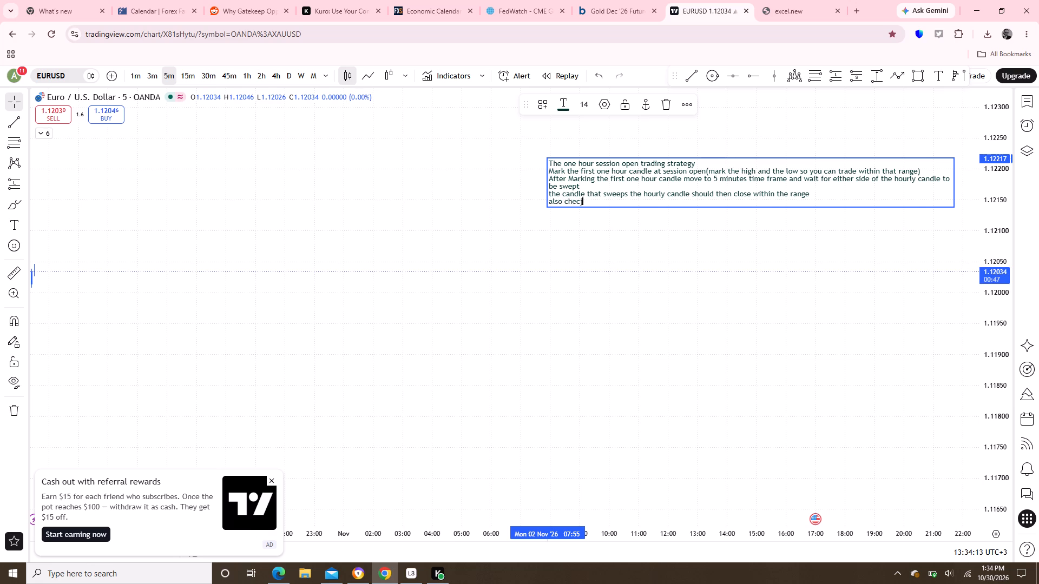
key("BackSpace")
type("k")
key("space")
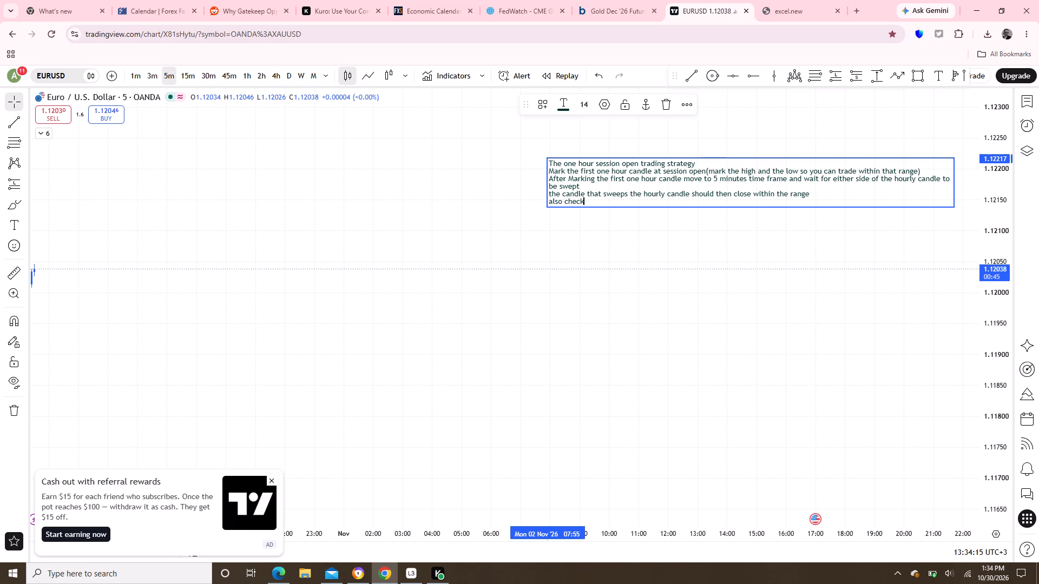
type("for a")
key("space")
type("fair value gap")
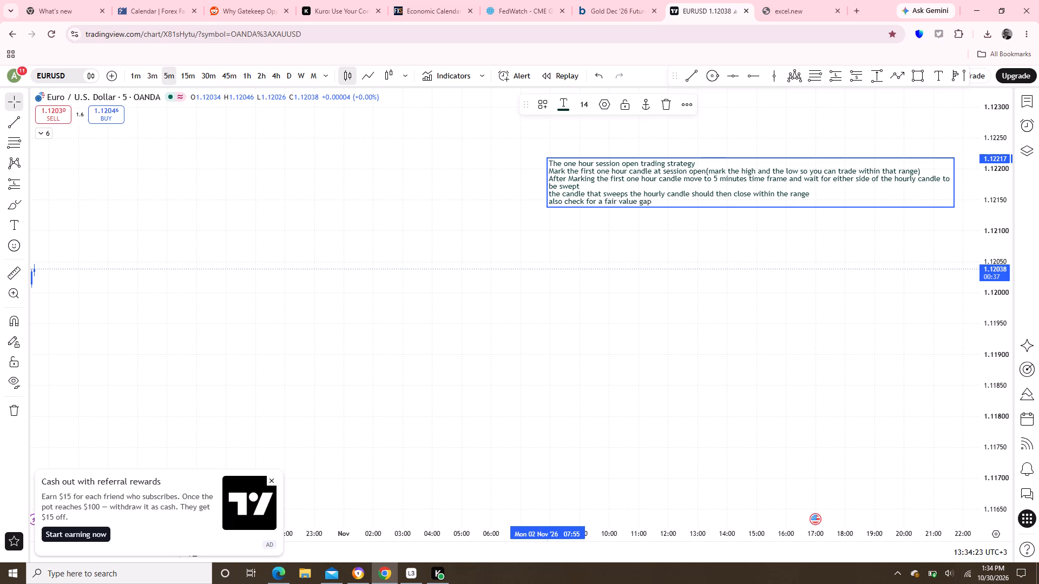
key("Return")
Add the line "wait for price to go to the fair value gap and then you can take your entry" to the note.
type("wait for price to go ti")
key("BackSpace")
type("o")
key("space")
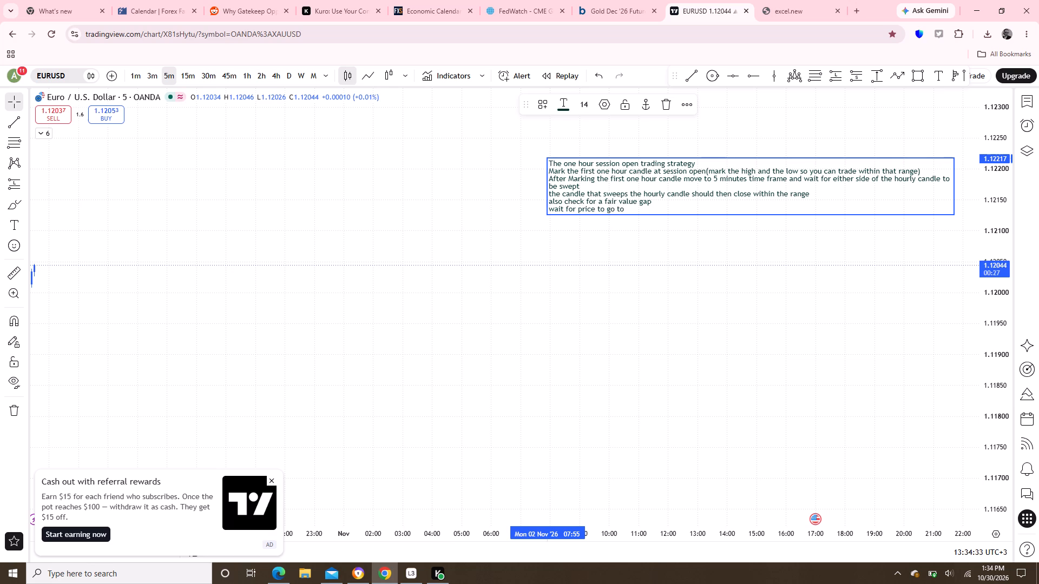
type("the")
key("space")
type("fa")
type("ir value")
key("space")
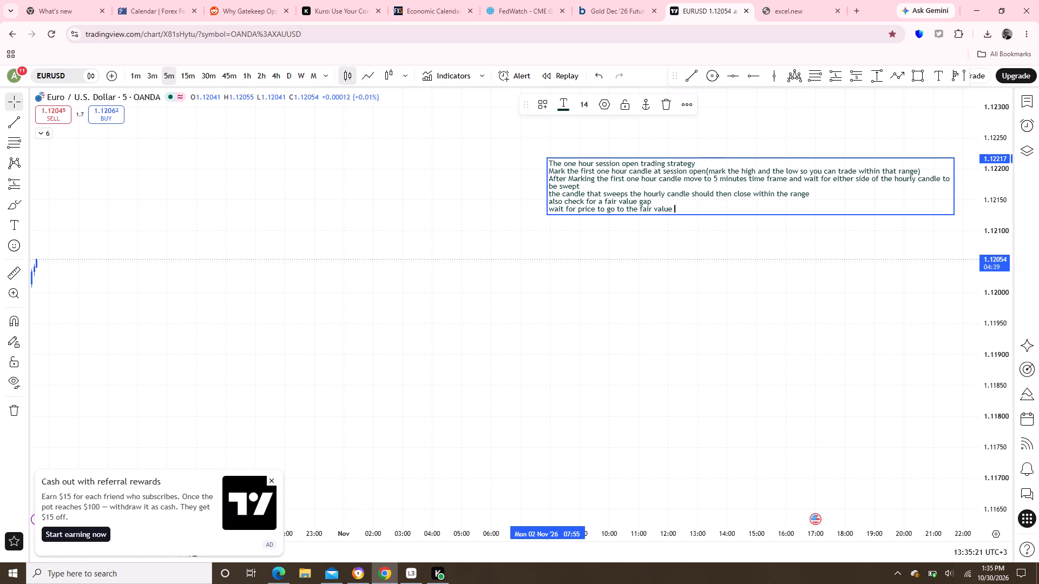
type("gap and then y")
type("ou can take your")
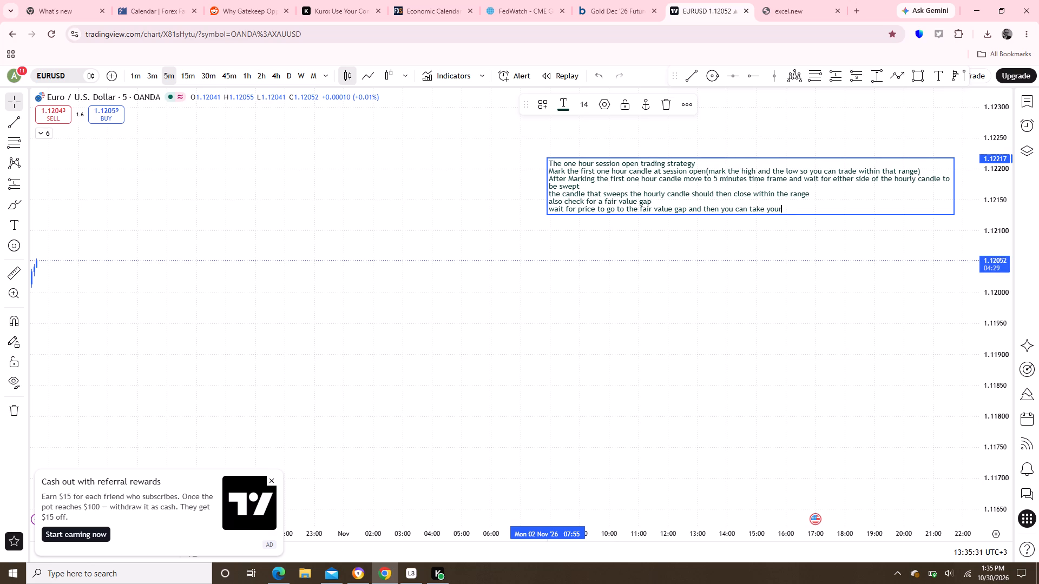
key("space")
key("e")
type("ntry")
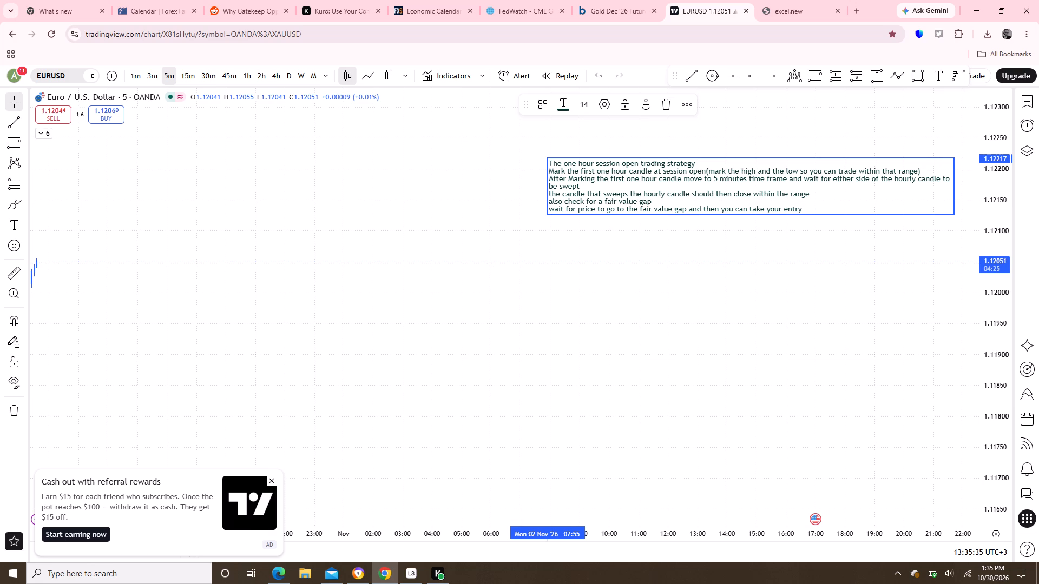
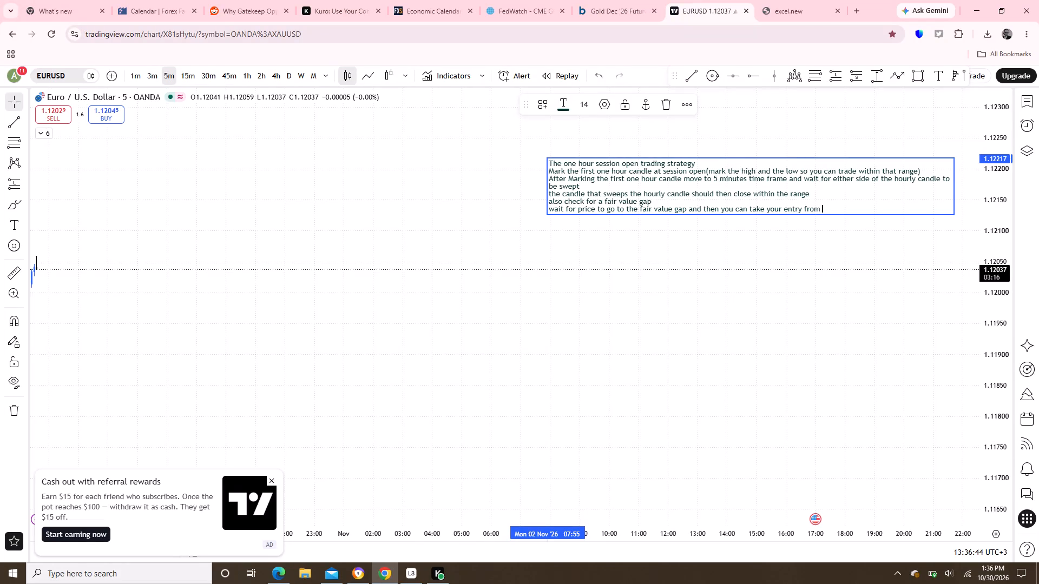
Finish the note's last line so that it ends with "take your entry from there".
key("BackSpace")
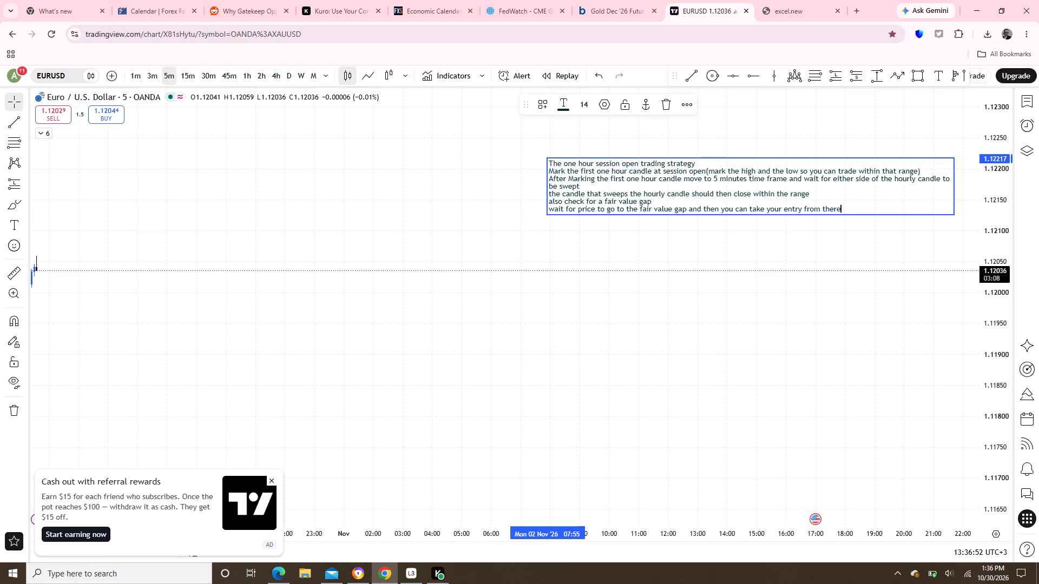
Change the strategy note's text colour to the near-black dark grey.
left_click_drag(550, 163, 696, 162)
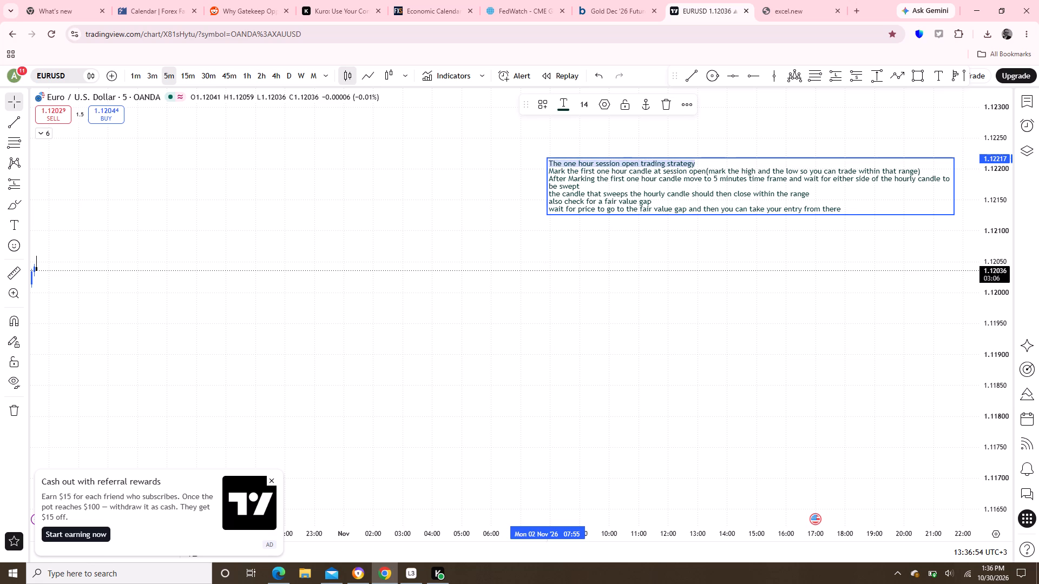
left_click(565, 110)
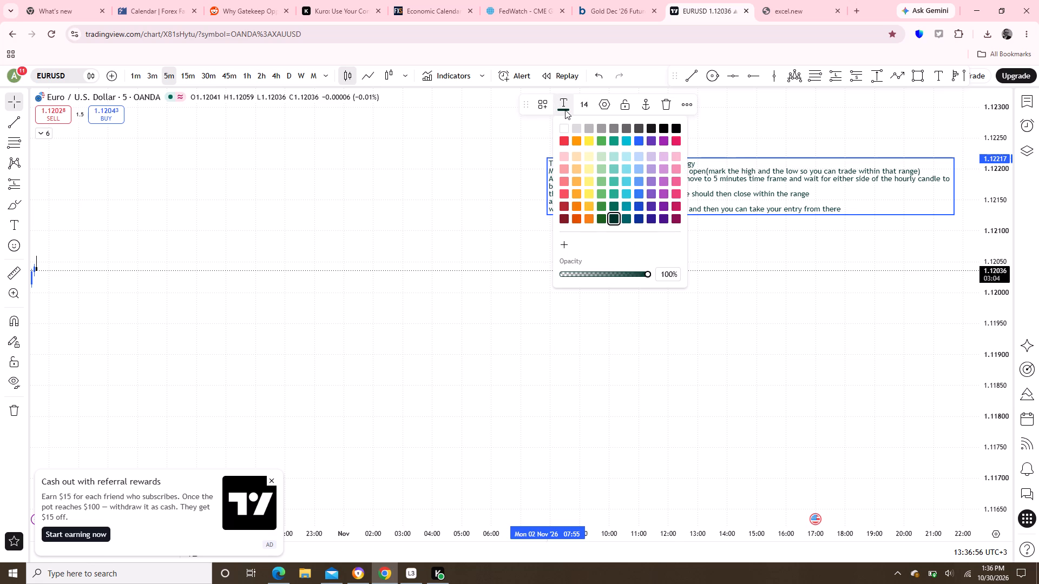
left_click(653, 126)
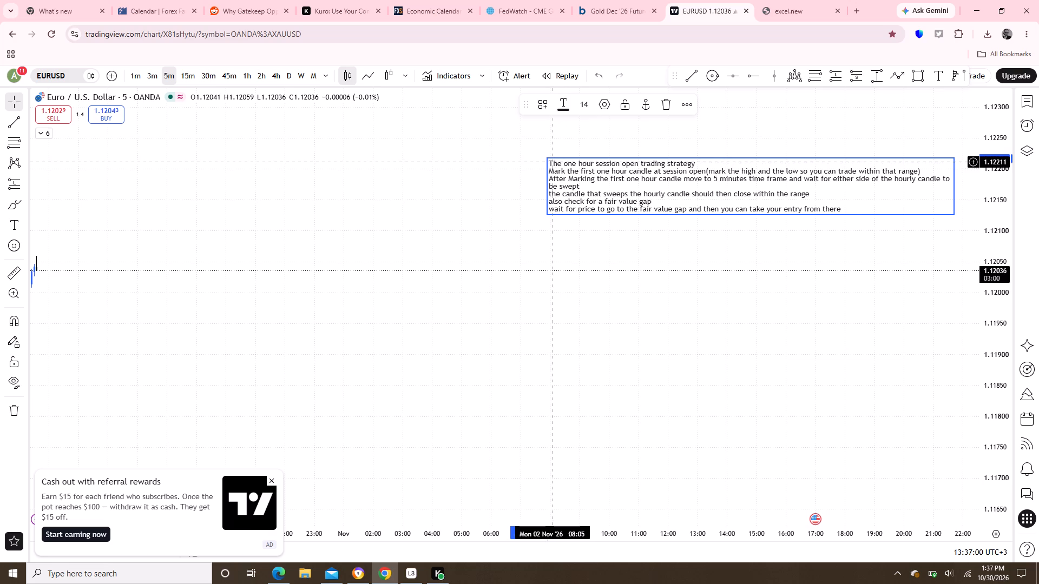
Move the strategy note to an earlier time on the chart, starting at about 01:50 on 02 Nov '26 near price 1.1219.
left_click_drag(551, 161, 383, 170)
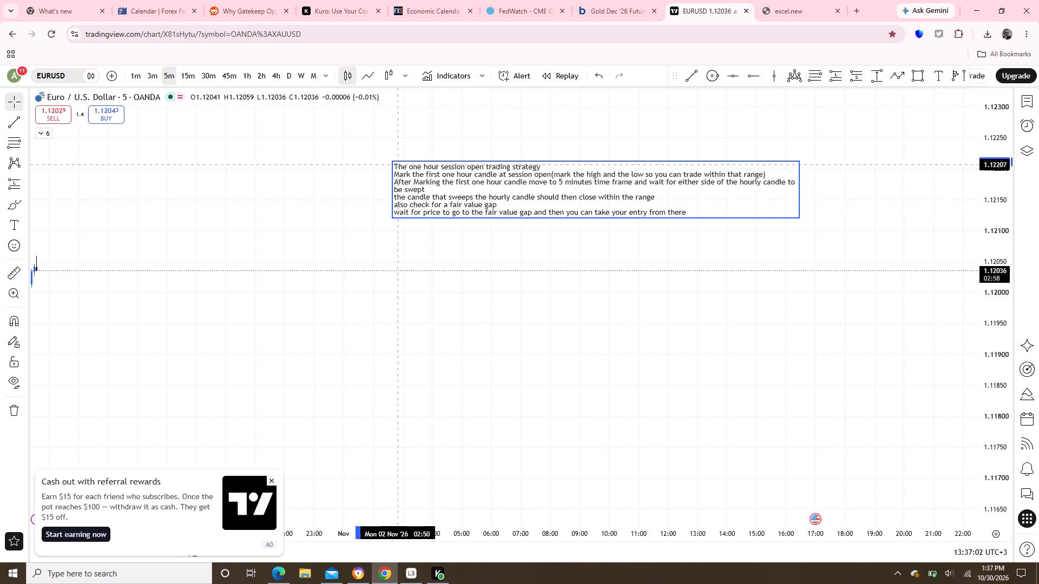
left_click_drag(383, 170, 377, 174)
left_click_drag(372, 175, 389, 177)
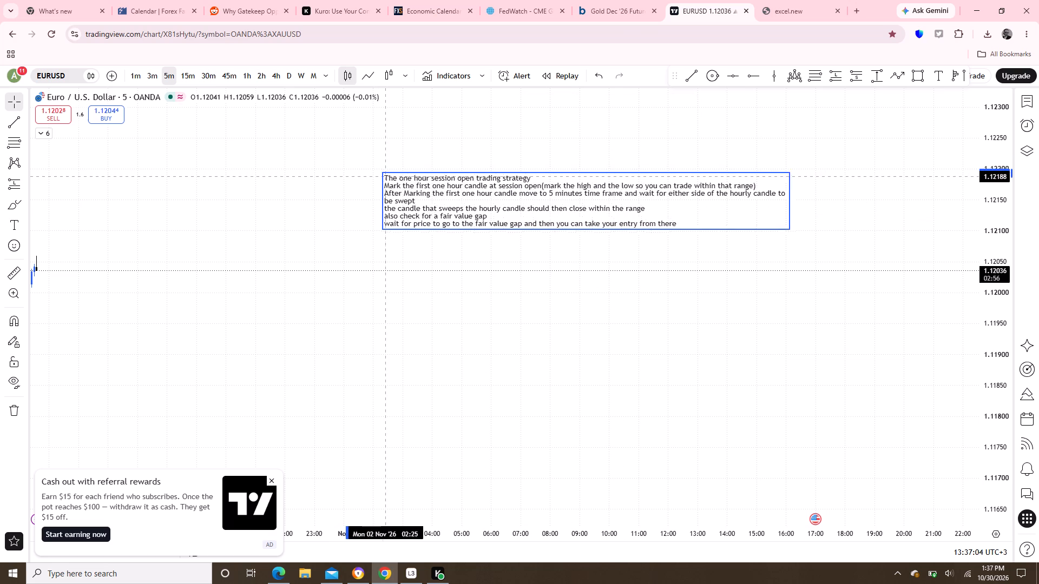
left_click_drag(389, 177, 397, 180)
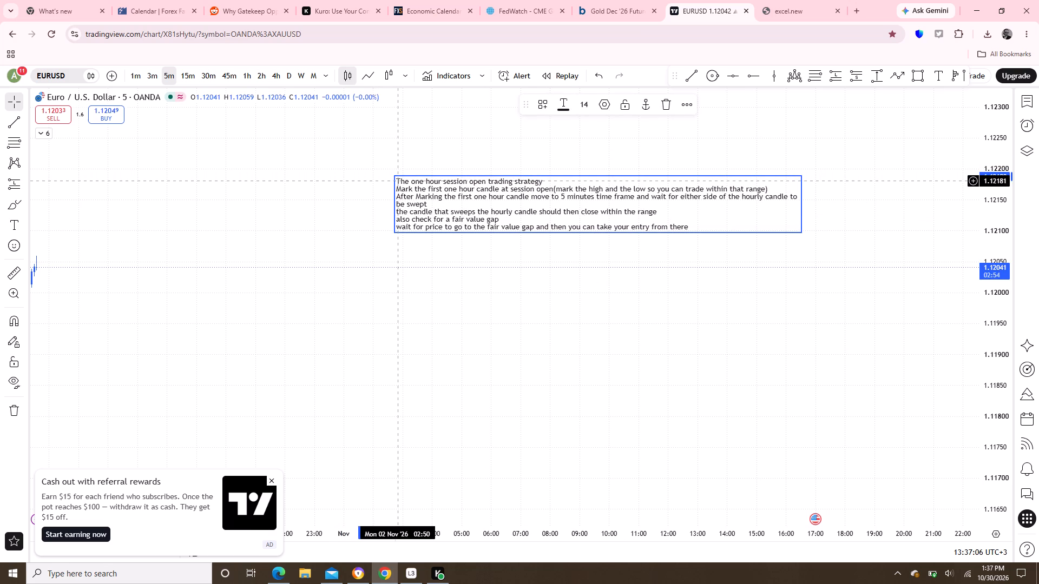
left_click_drag(397, 181, 369, 178)
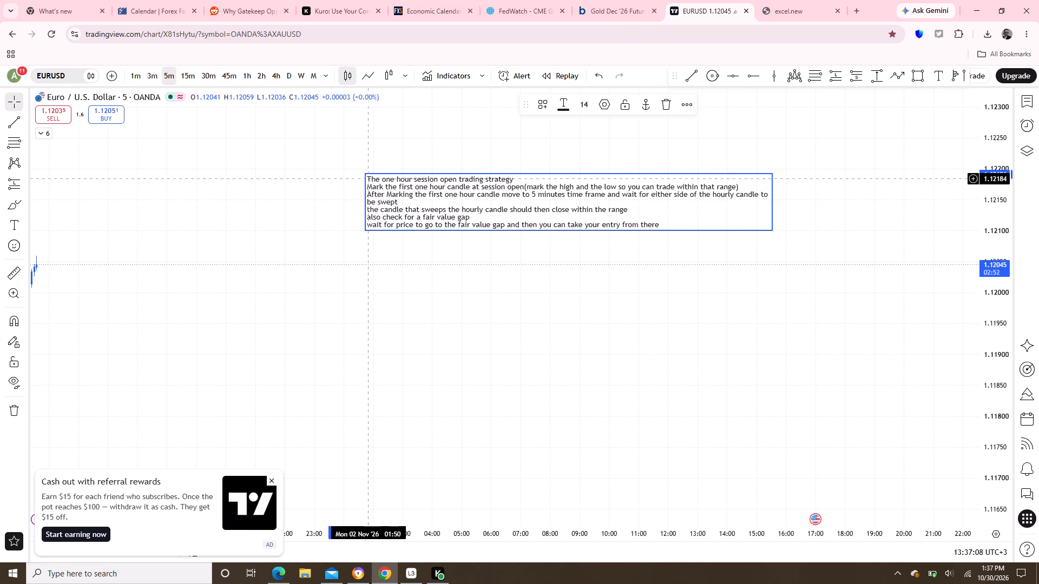
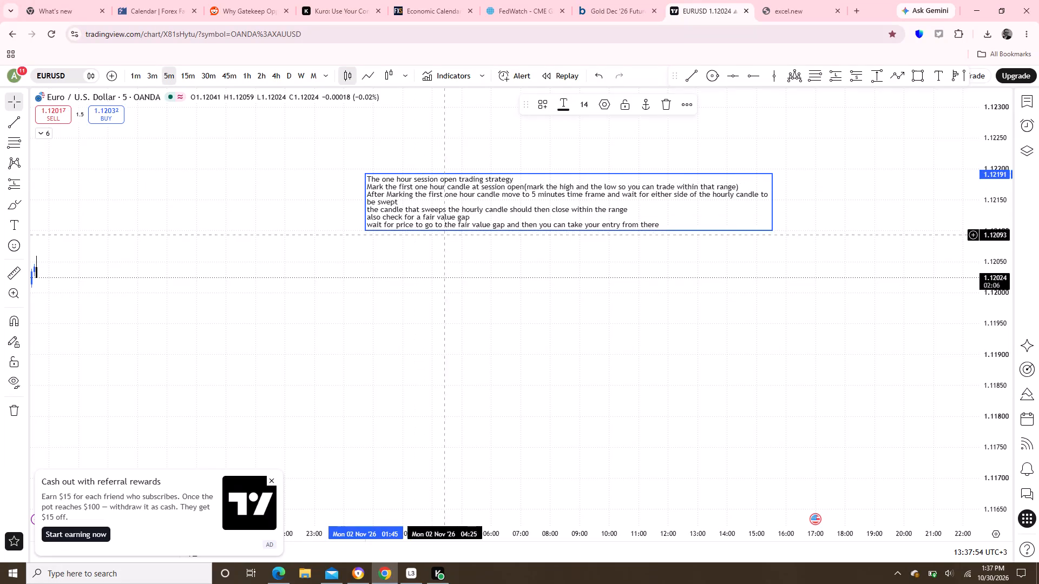
Add an empty line at the end of the strategy note, after "take your entry from there".
left_click(661, 224)
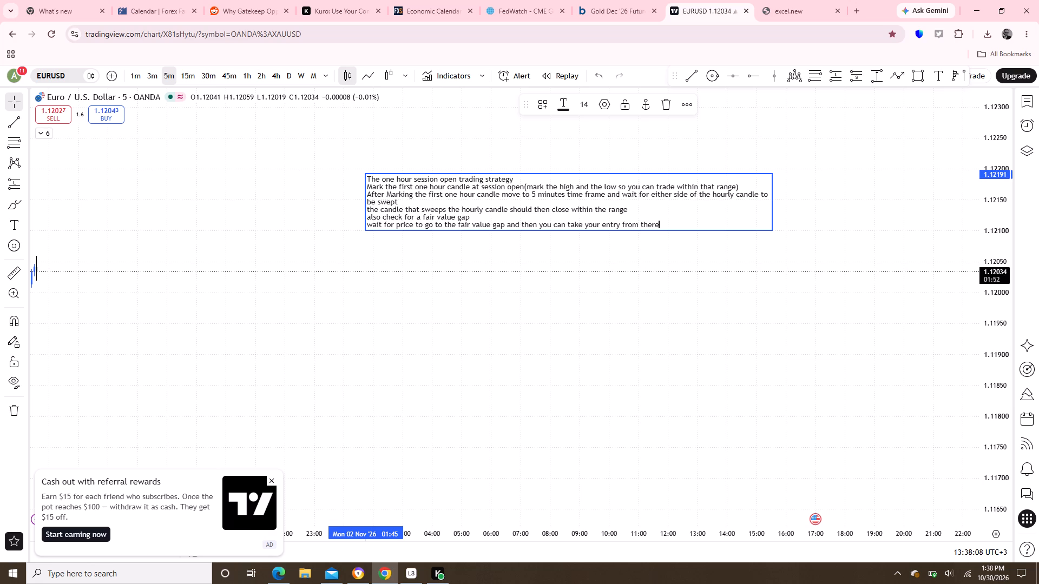
key("Return")
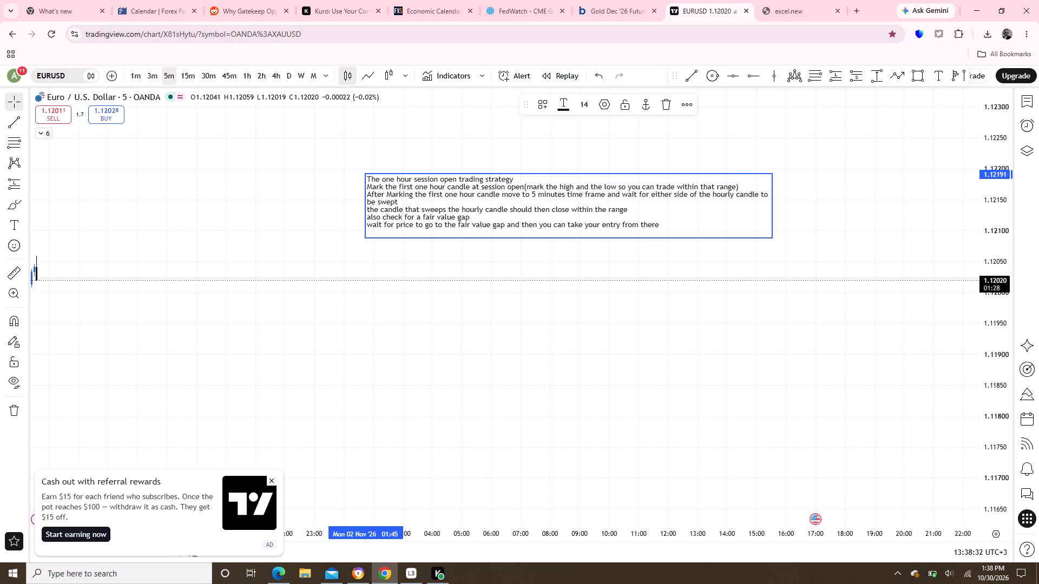
Draw a Path along the price swings from about 1.1185 at 23:45 on 29 Oct to the 1.1214 peak at 04:20 on 30 Oct.
scroll(213, 206, "right", 11)
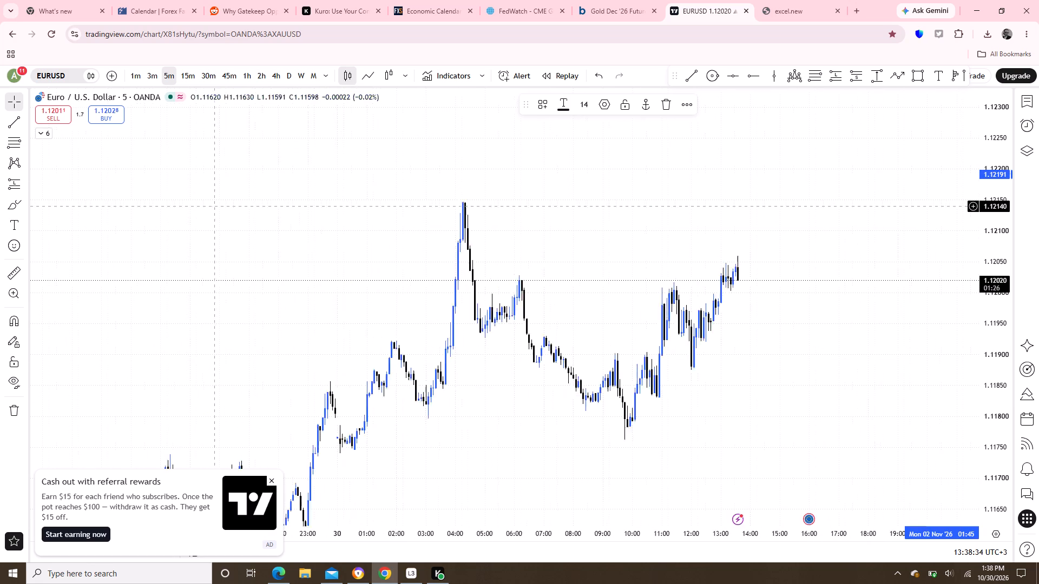
scroll(213, 206, "right", 5)
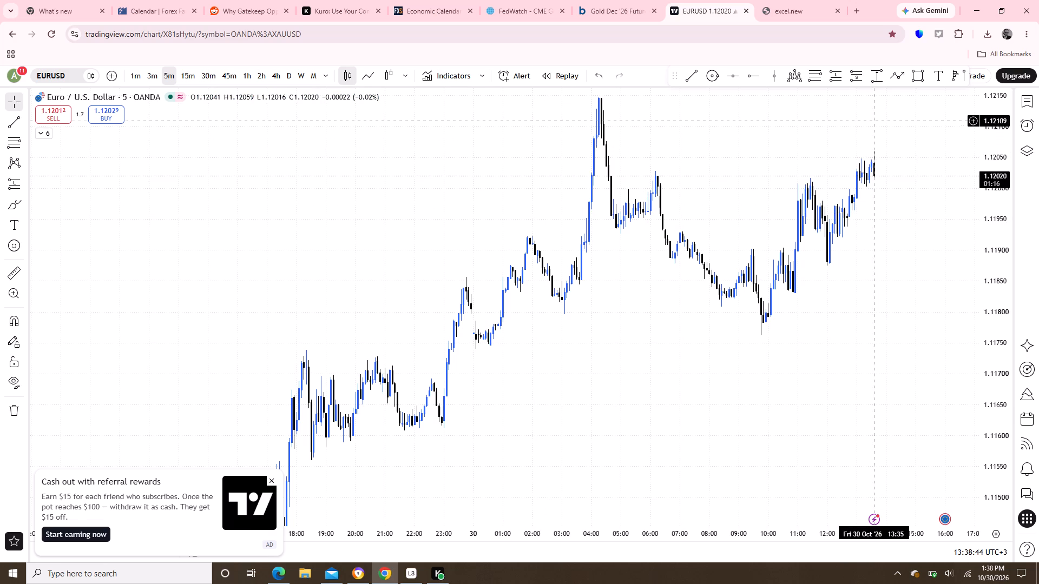
left_click(894, 78)
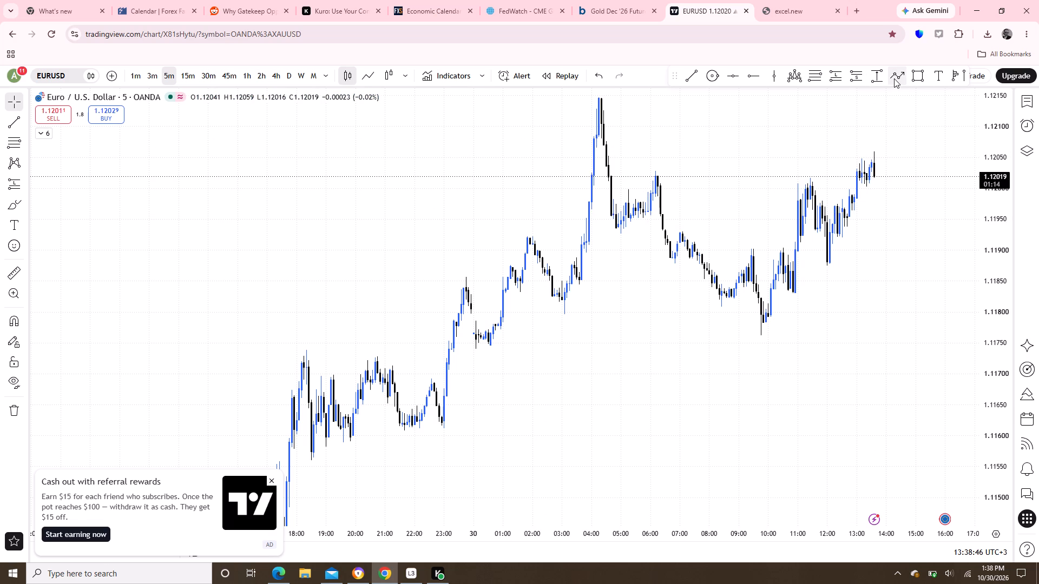
left_click(468, 282)
left_click(491, 348)
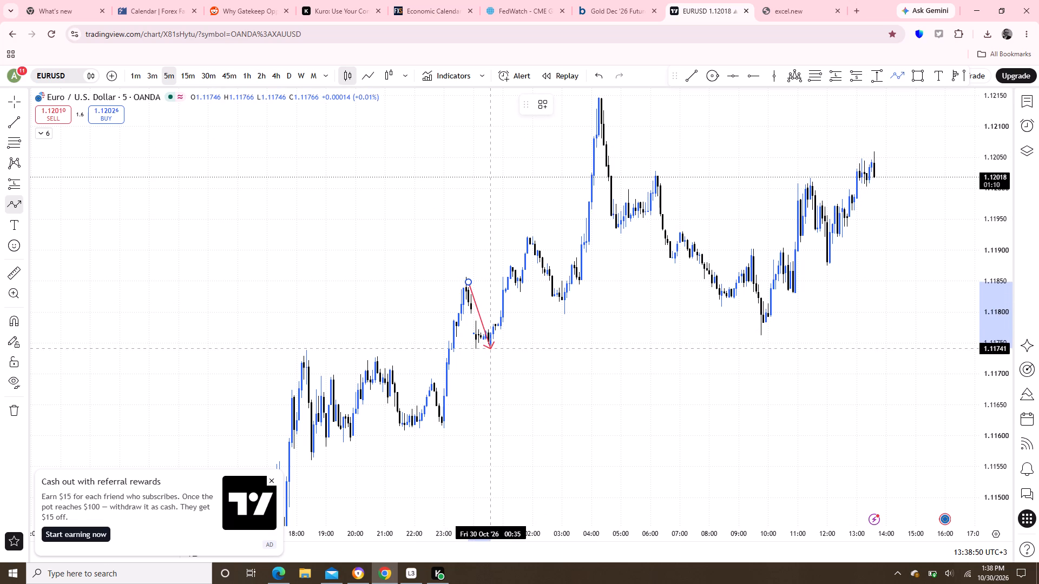
left_click(510, 267)
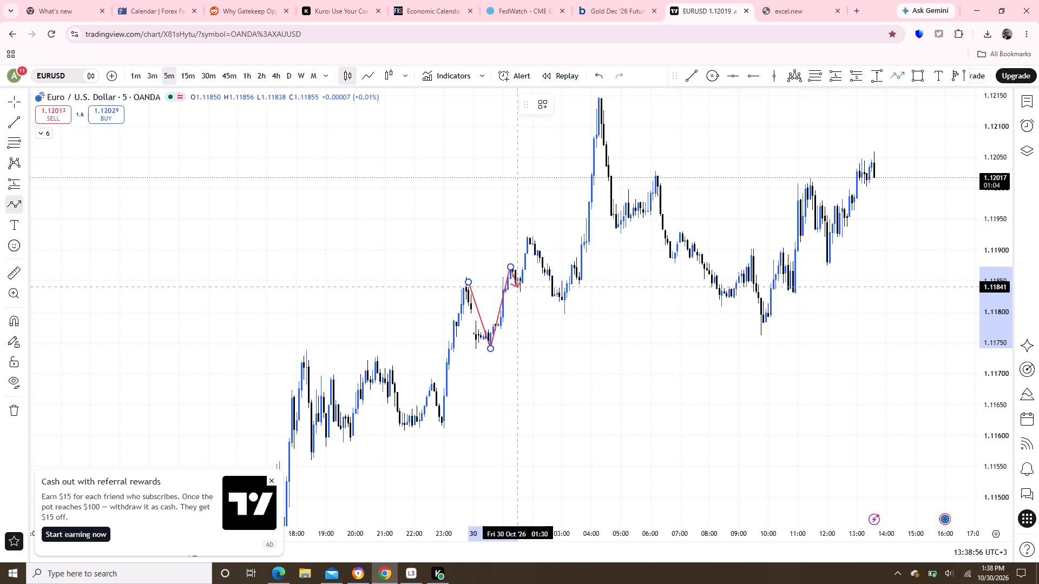
left_click(518, 293)
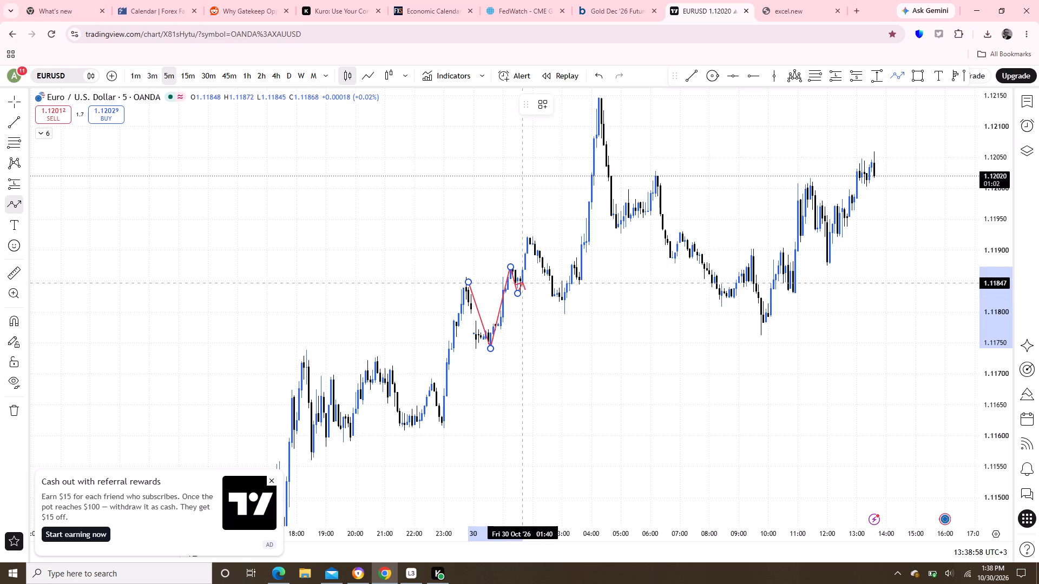
left_click(528, 234)
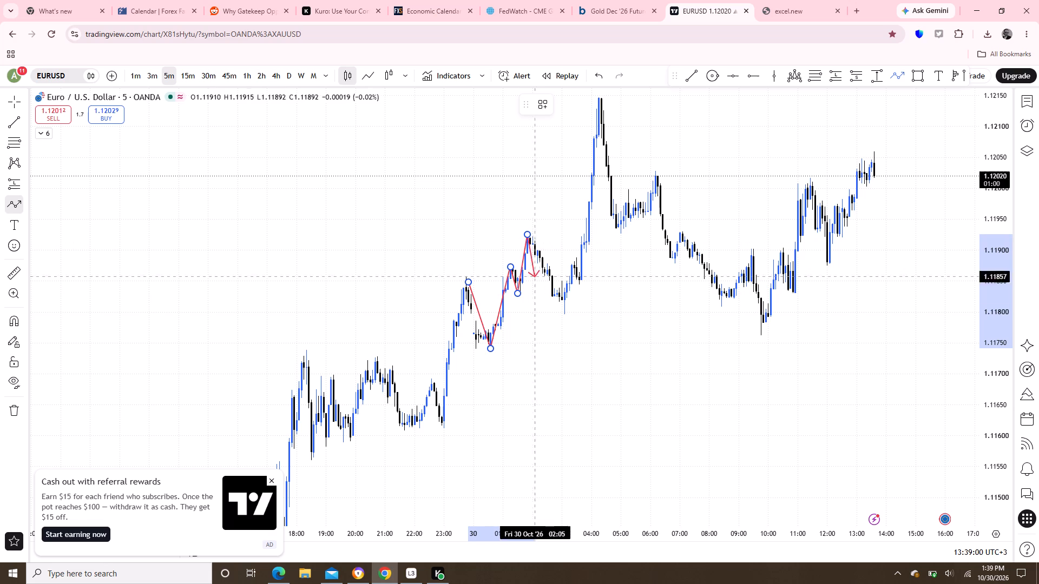
left_click(565, 317)
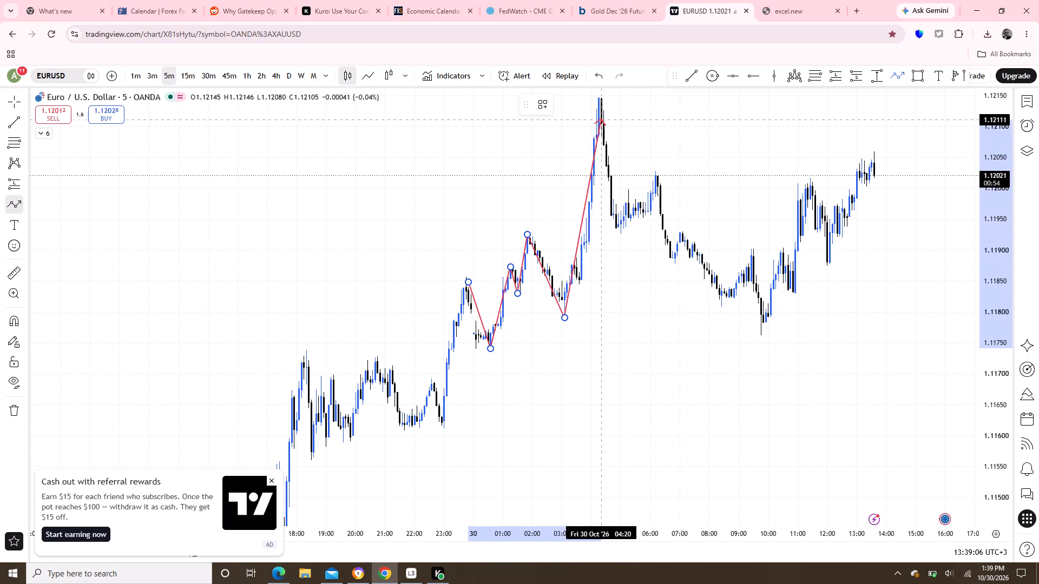
triple_click(601, 99)
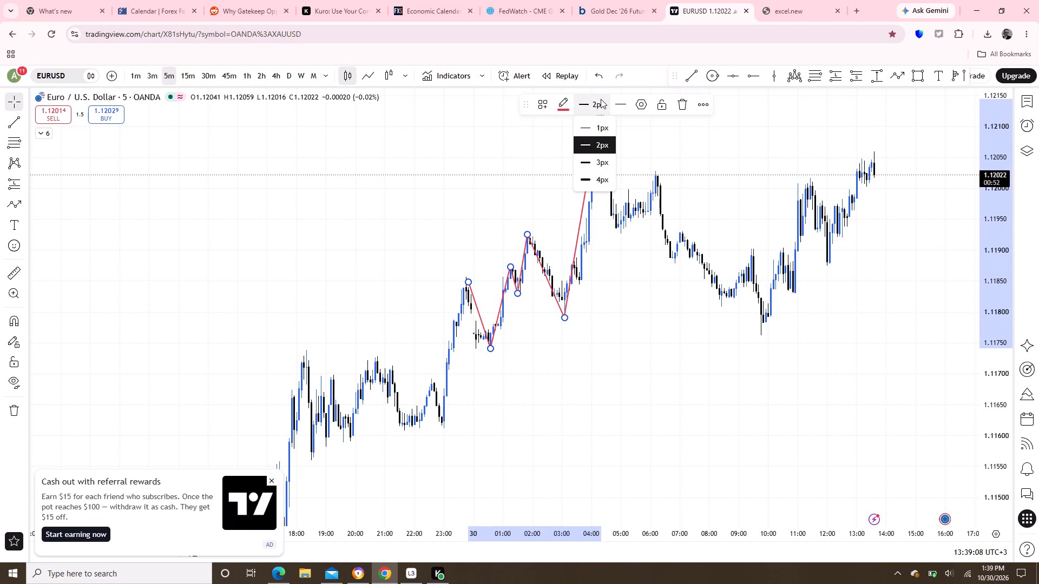
left_click(794, 150)
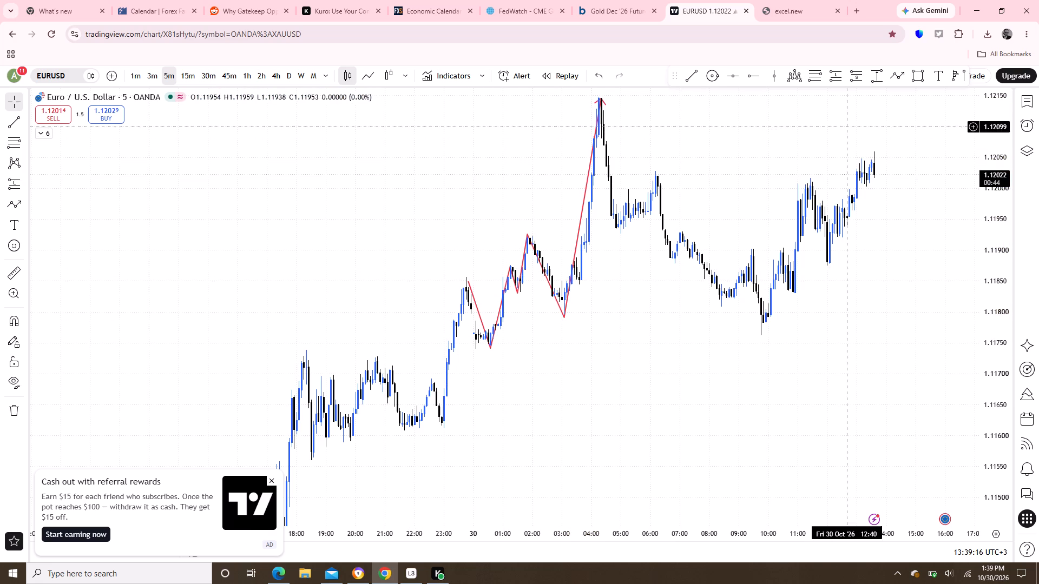
Draw a Fib retracement over the path's first swing, from 1.11856 at 23:45 on 29 Oct to 1.11741 at 01:15.
left_click(818, 81)
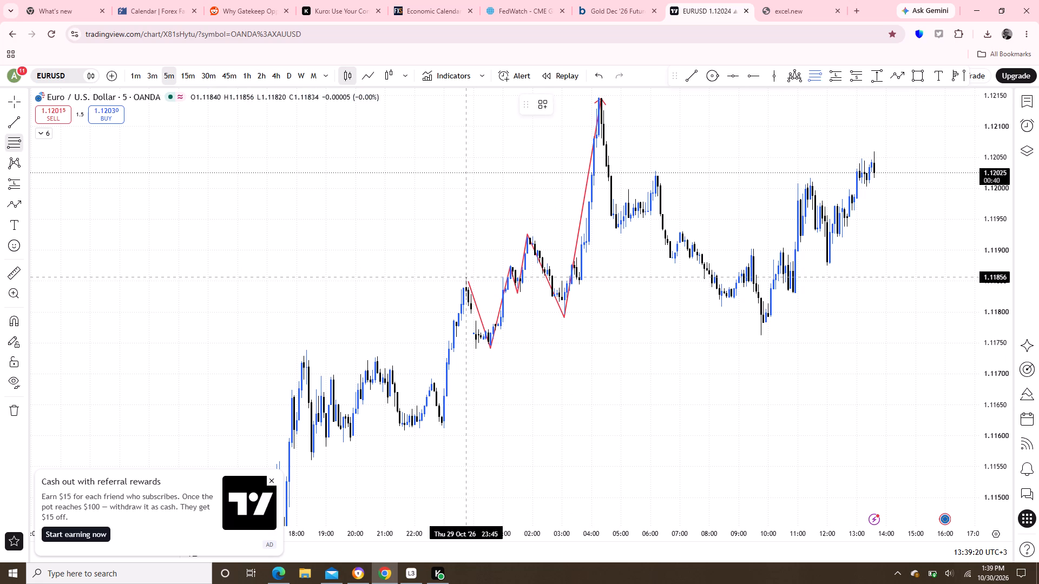
left_click(467, 277)
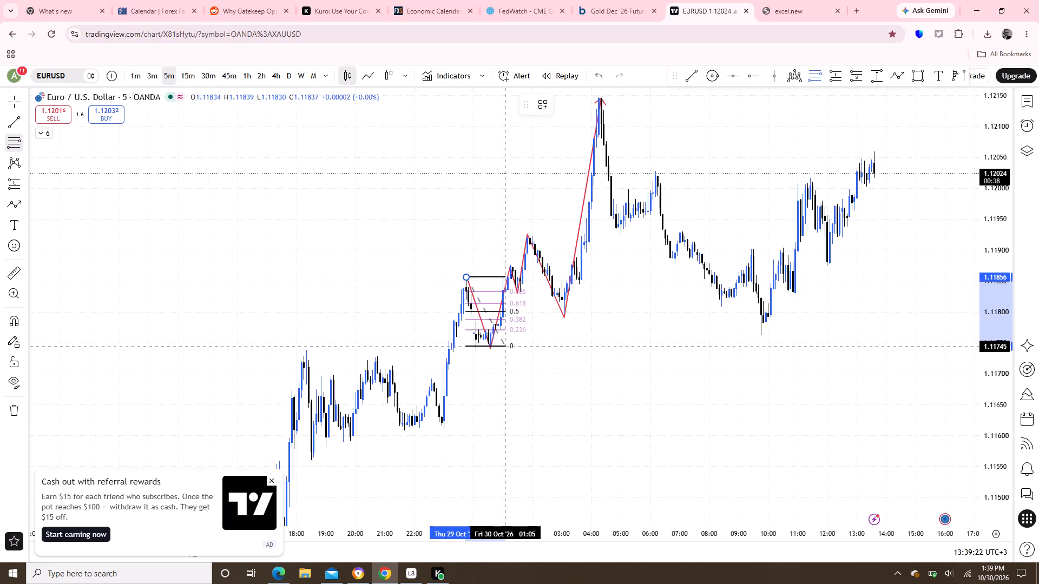
left_click(510, 348)
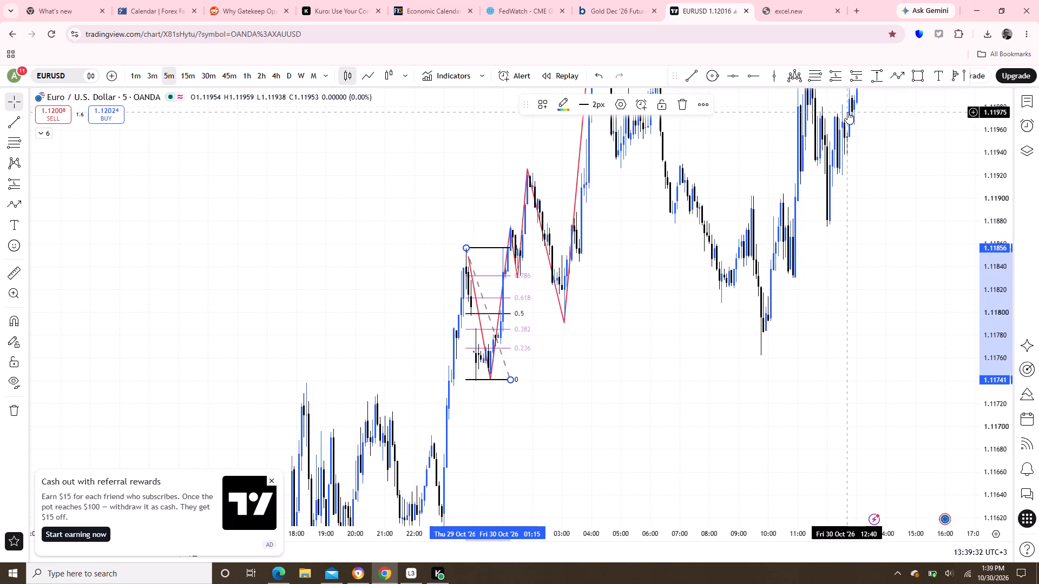
Place a Long position at the 03:05 swing low with entry 1.11794, stop 1.11768 and target 1.11928.
left_click(836, 78)
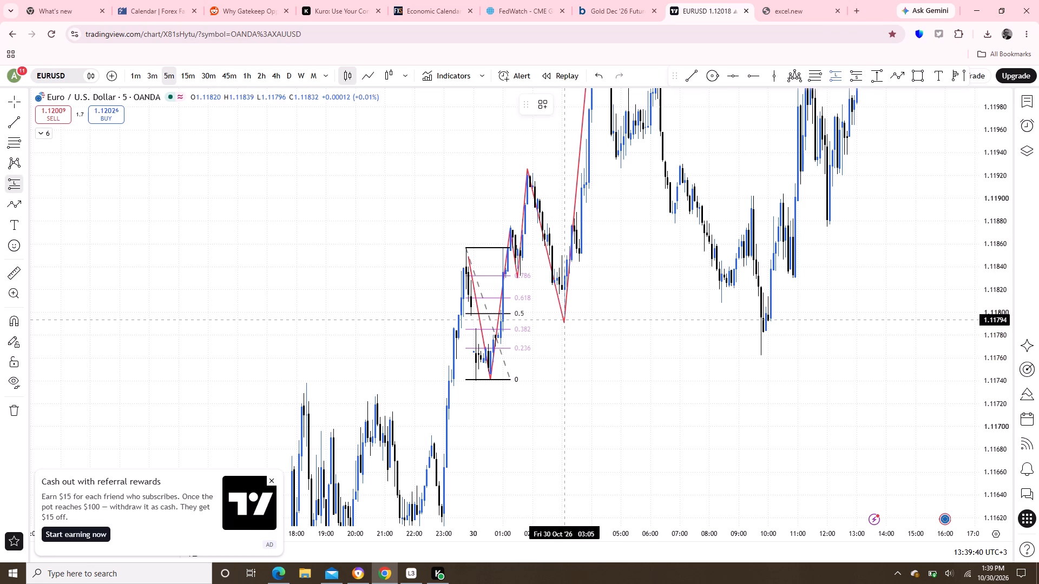
left_click(565, 320)
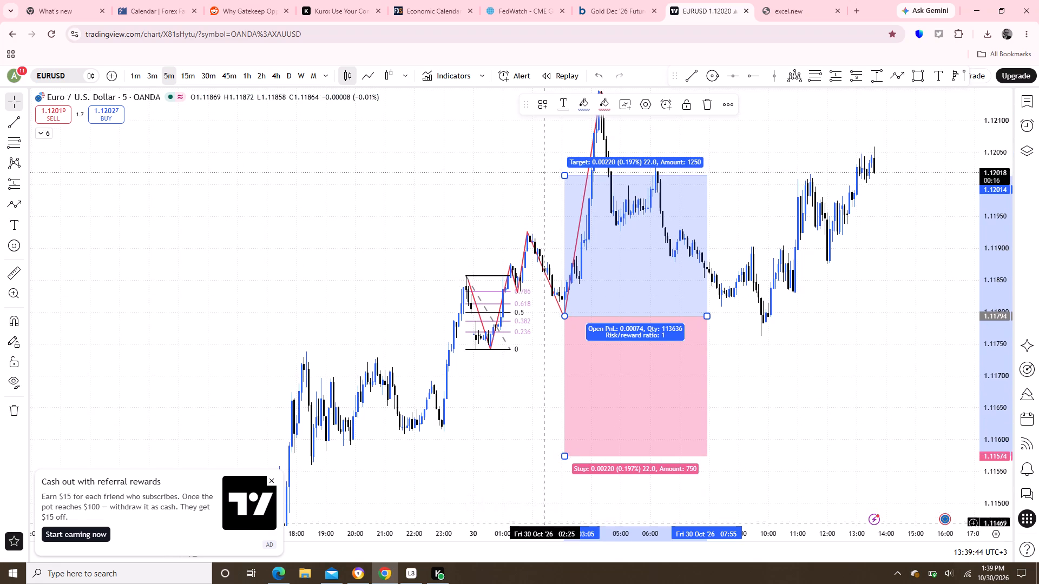
left_click_drag(564, 455, 561, 323)
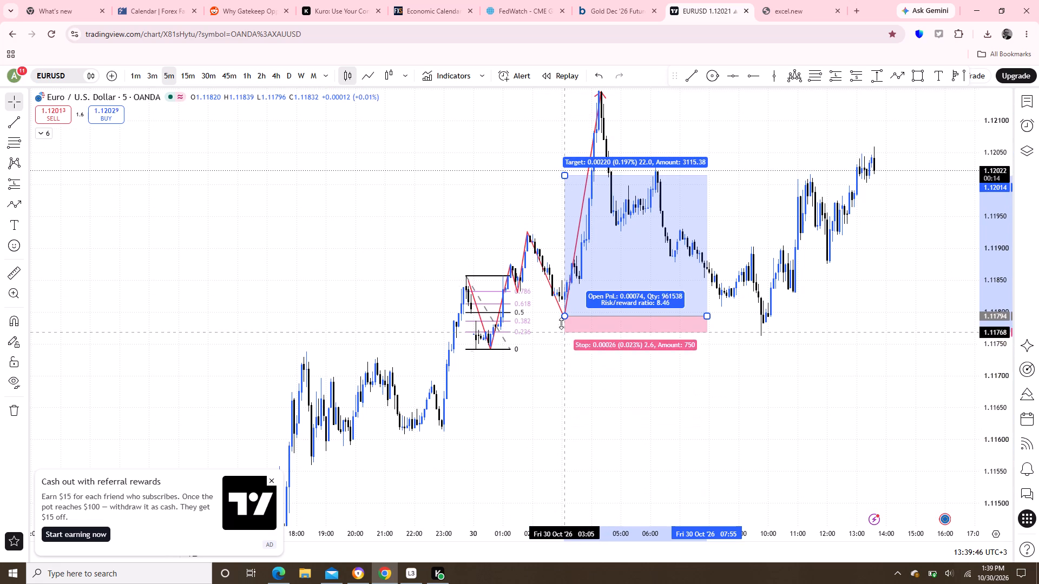
left_click_drag(561, 323, 562, 331)
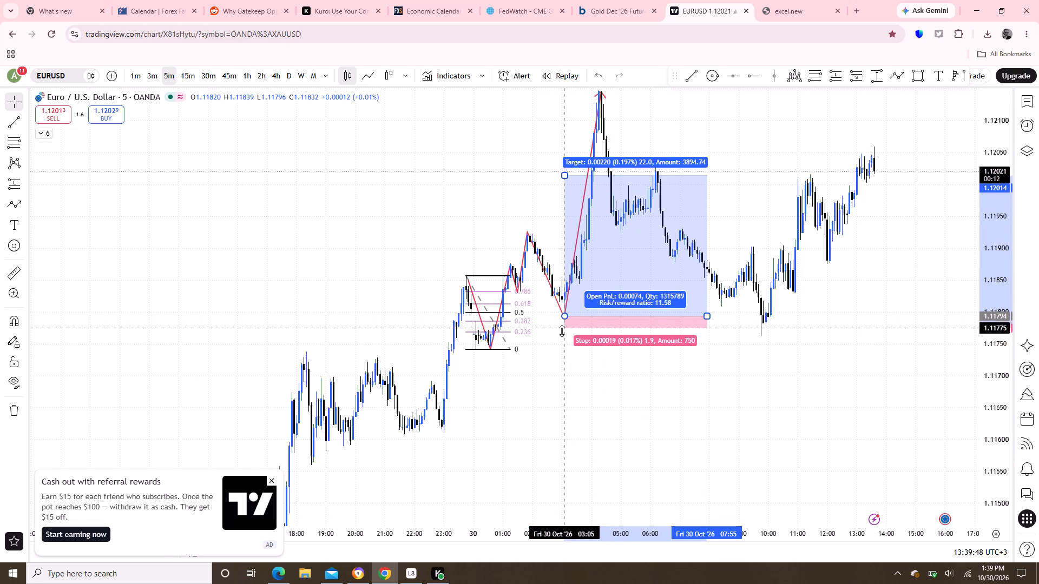
left_click_drag(562, 331, 562, 332)
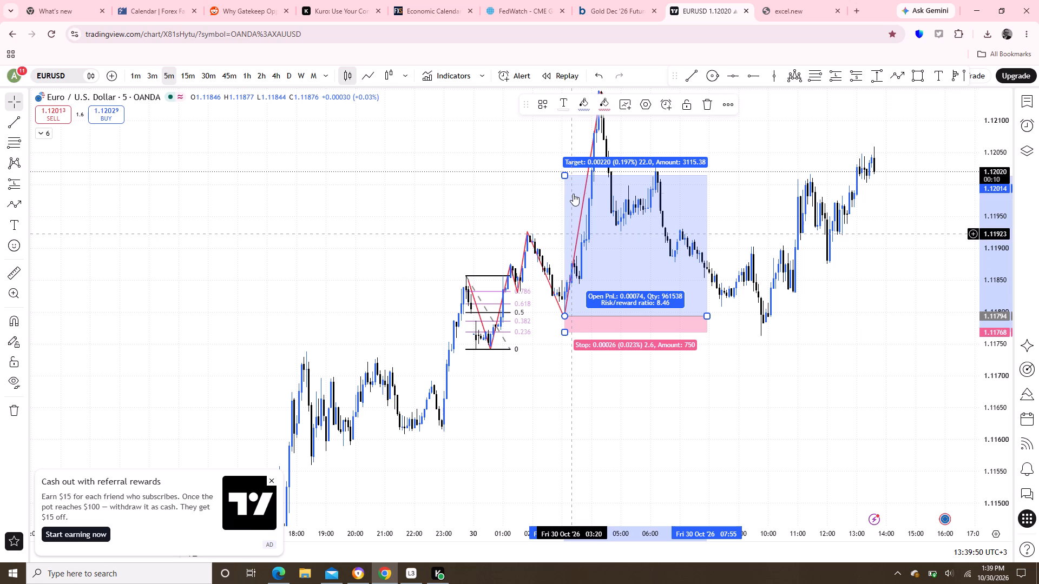
left_click_drag(564, 176, 562, 230)
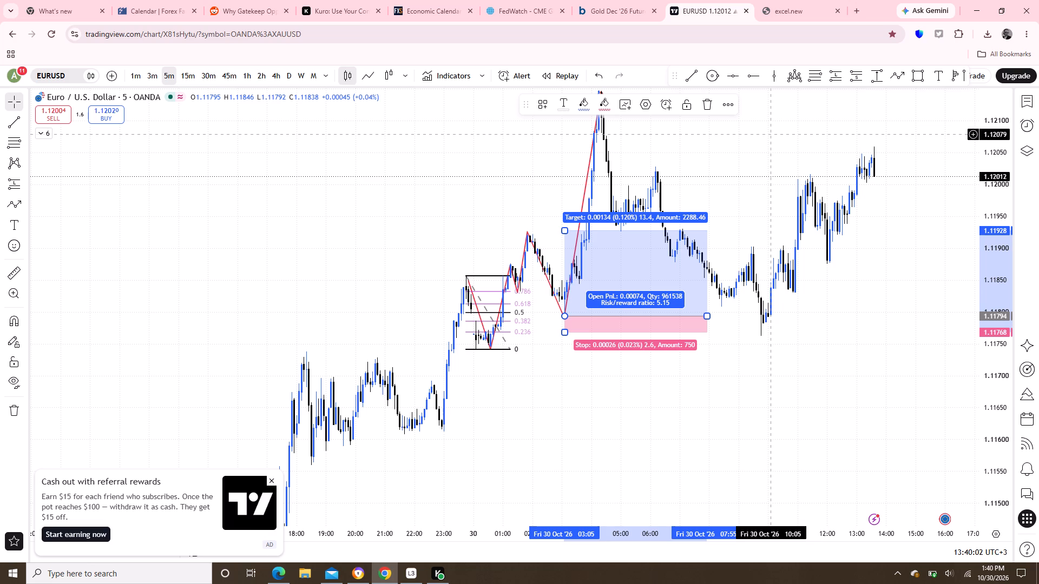
left_click(771, 165)
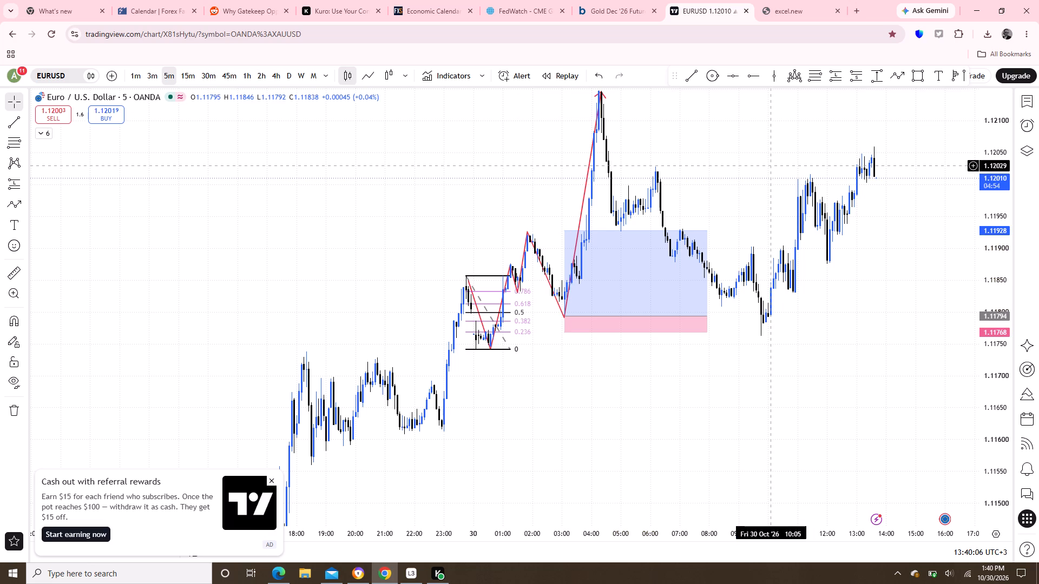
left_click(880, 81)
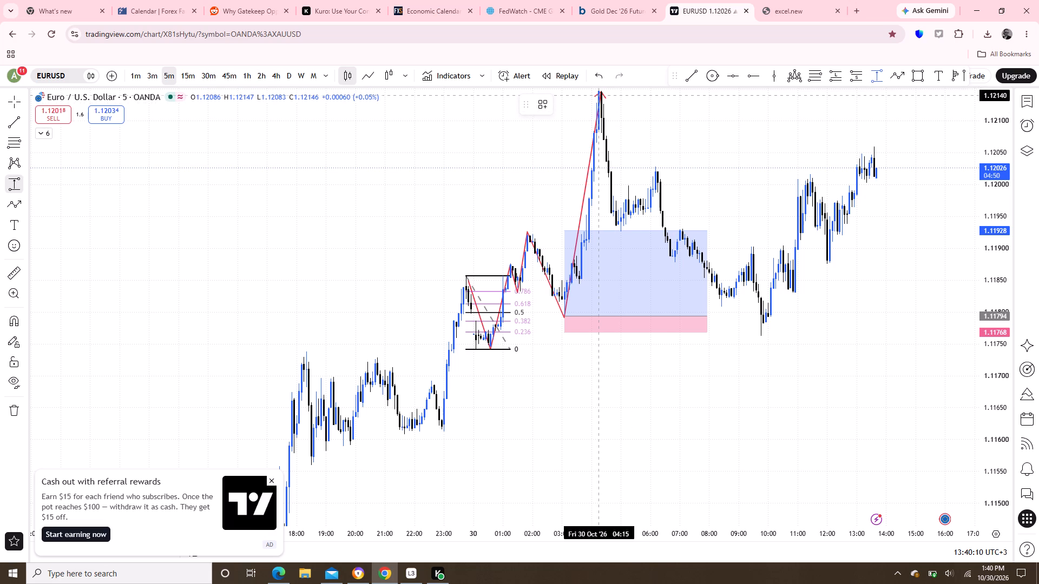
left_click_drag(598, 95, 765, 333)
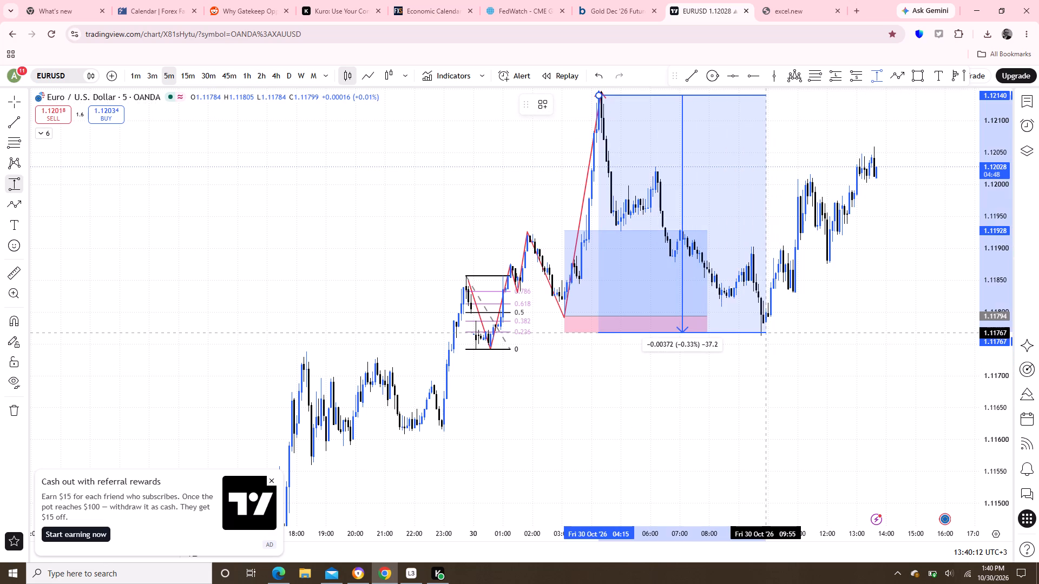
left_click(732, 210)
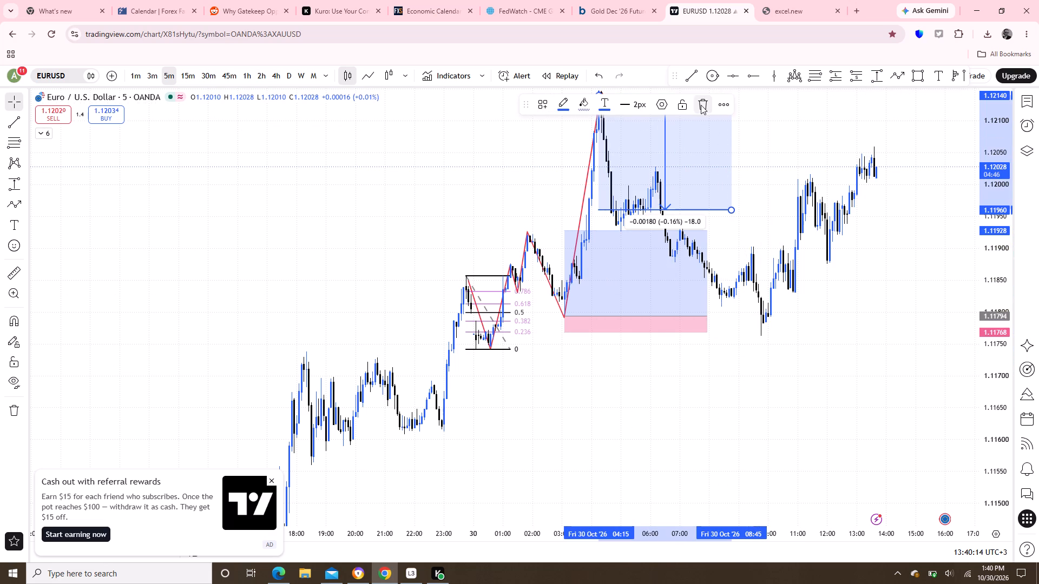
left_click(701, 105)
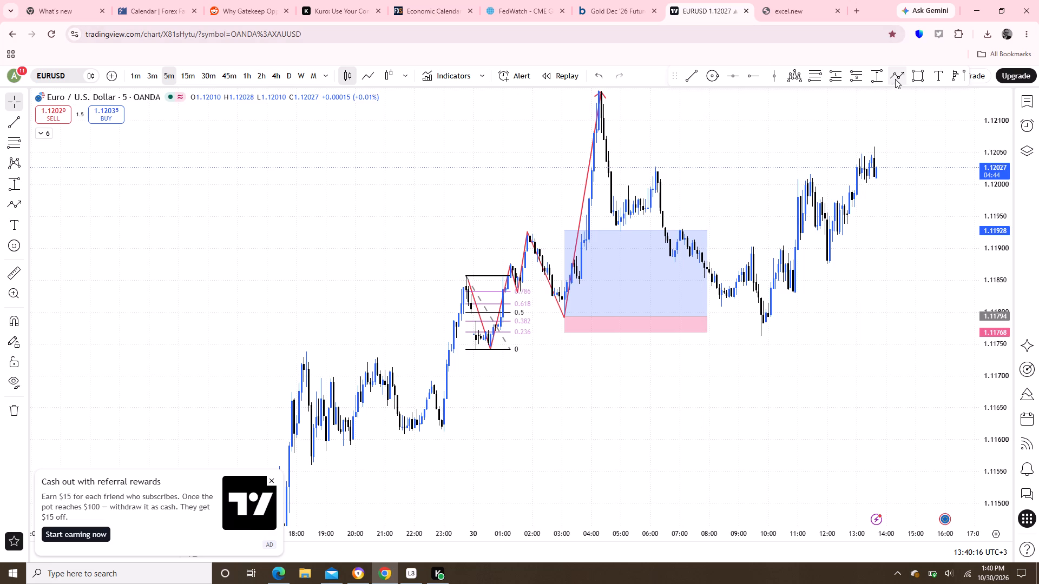
Draw a second Path from the 04:20 peak to the 09:55 low near 1.1176, through the 11:25 and 12:10 swings, ending near 1.1204 at 13:15.
left_click(895, 79)
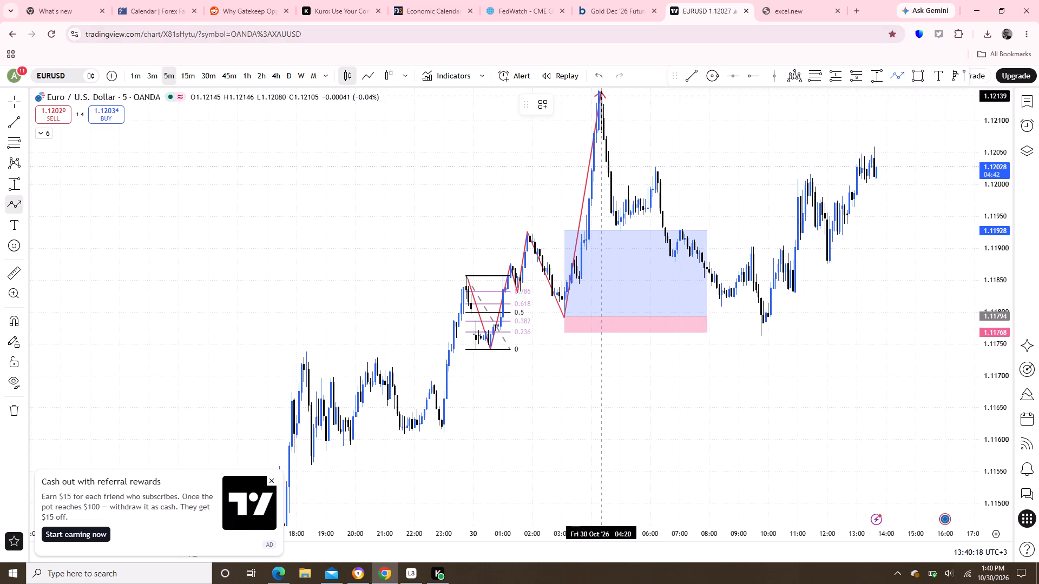
left_click(600, 96)
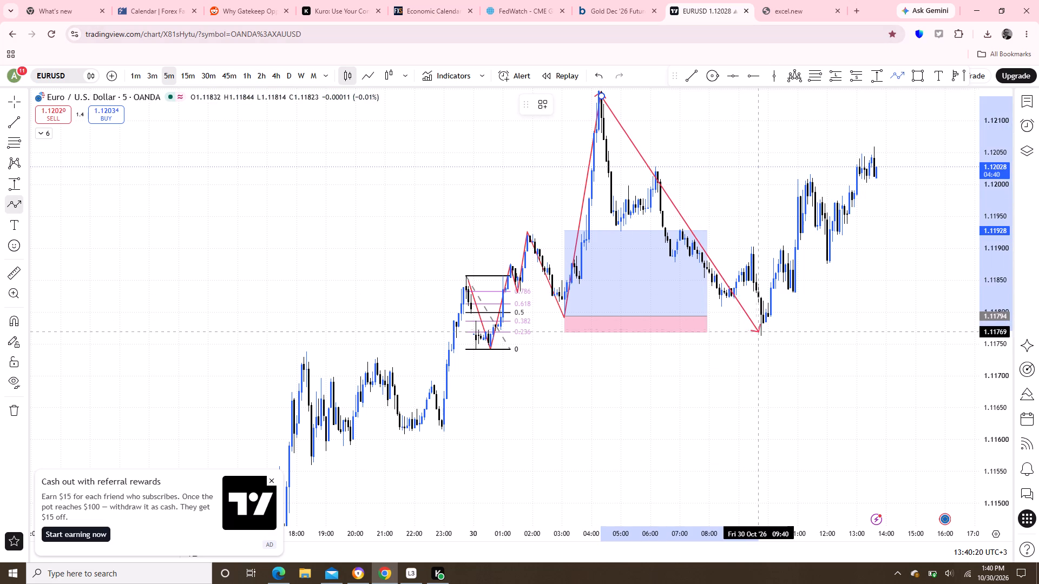
left_click(764, 339)
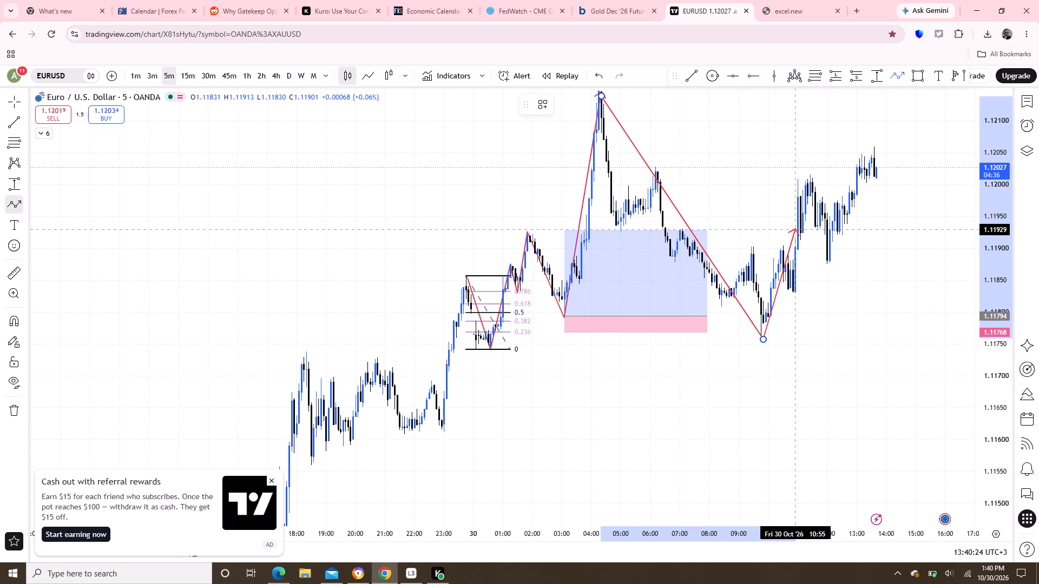
left_click(809, 177)
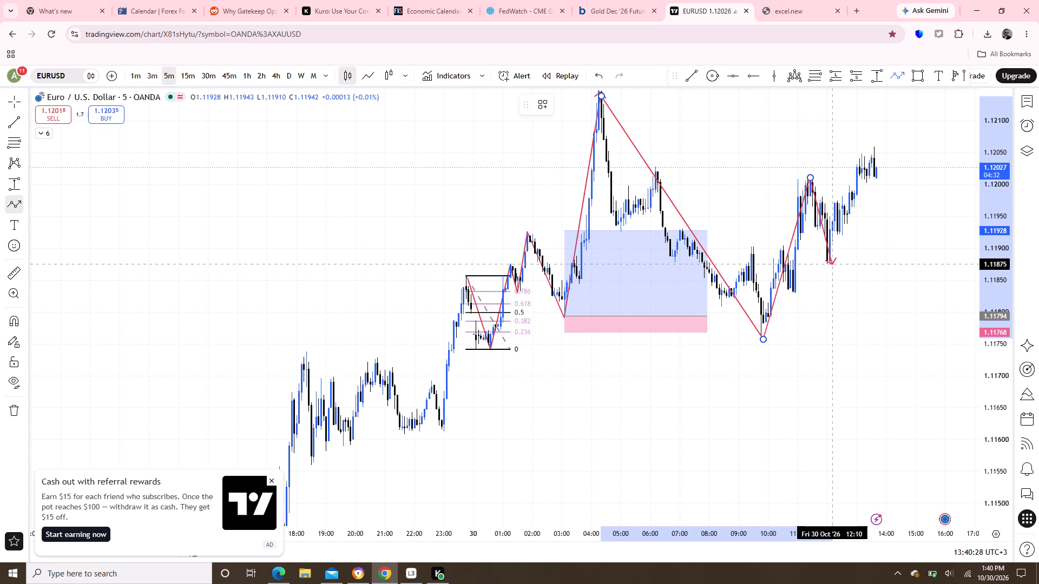
left_click(831, 264)
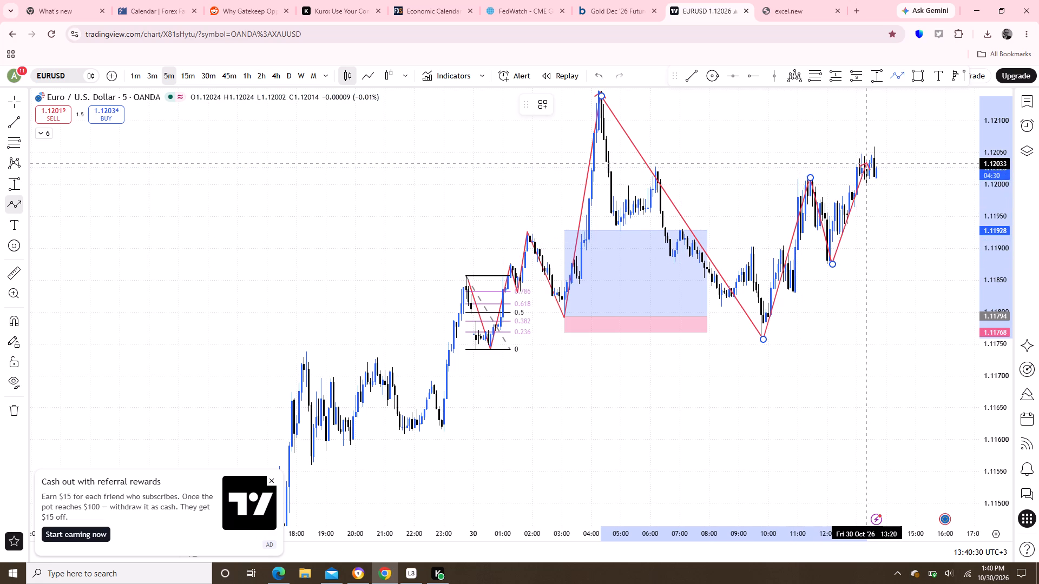
left_click(864, 158)
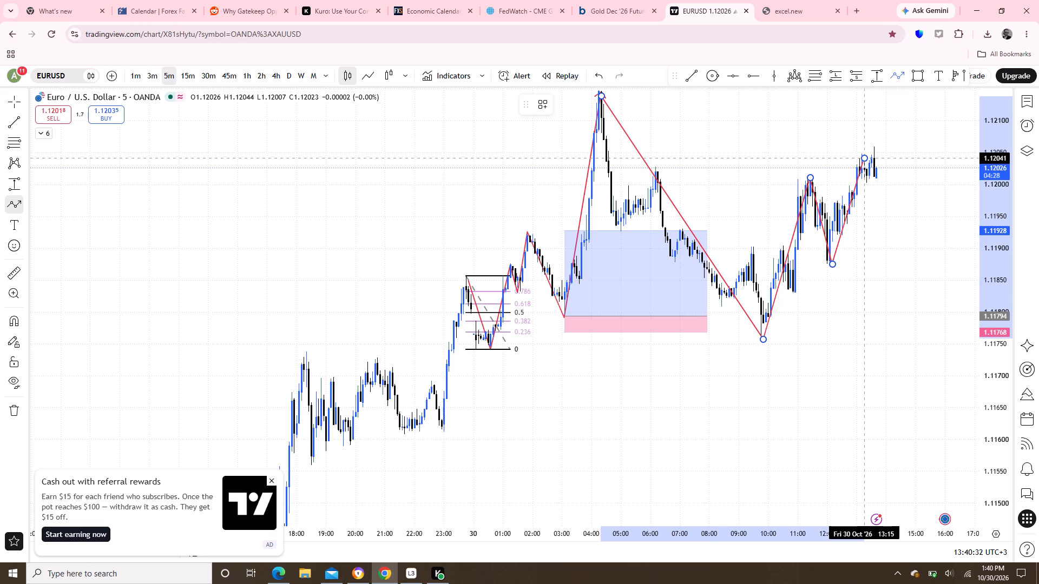
double_click(865, 159)
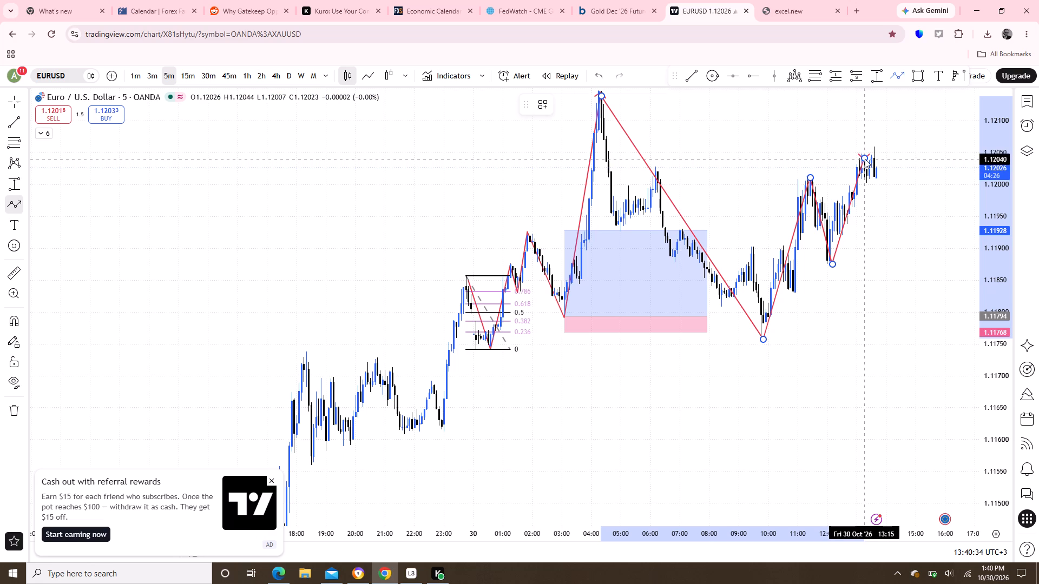
left_click(897, 120)
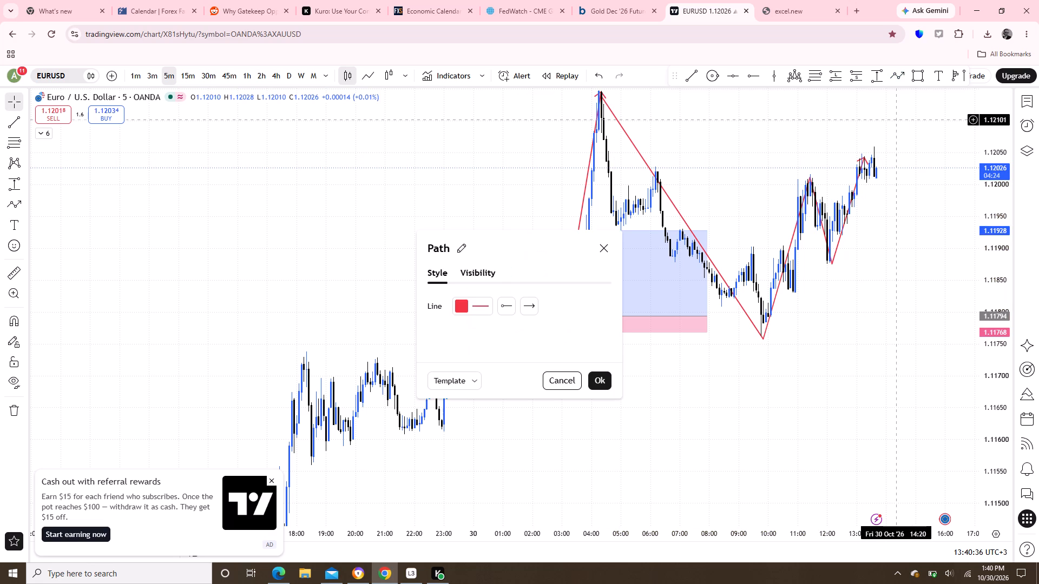